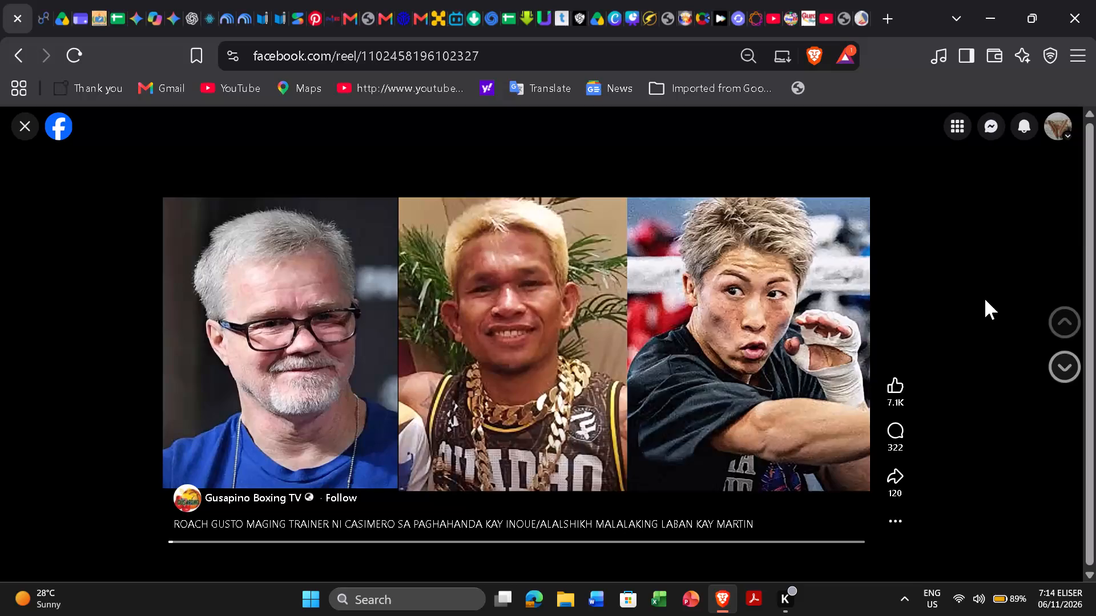
Leave the current boxing reel, open the Techoilyas reel about resetting Windows TCP/IP settings from the feed, and pause it.
{"action": "left_click", "coordinate": [24, 125]}
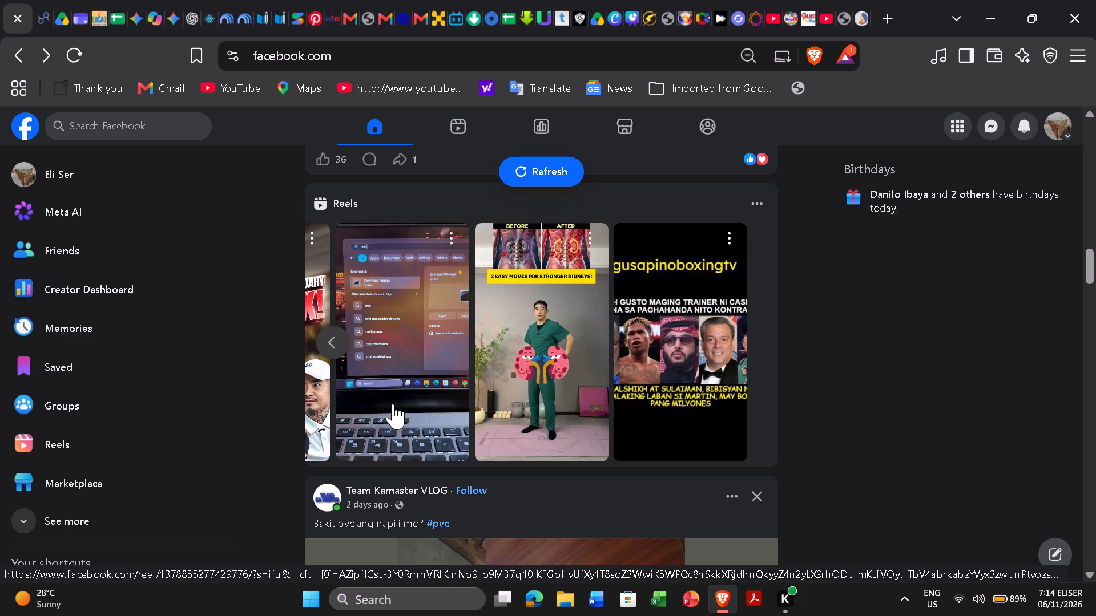
{"action": "left_click", "coordinate": [393, 404]}
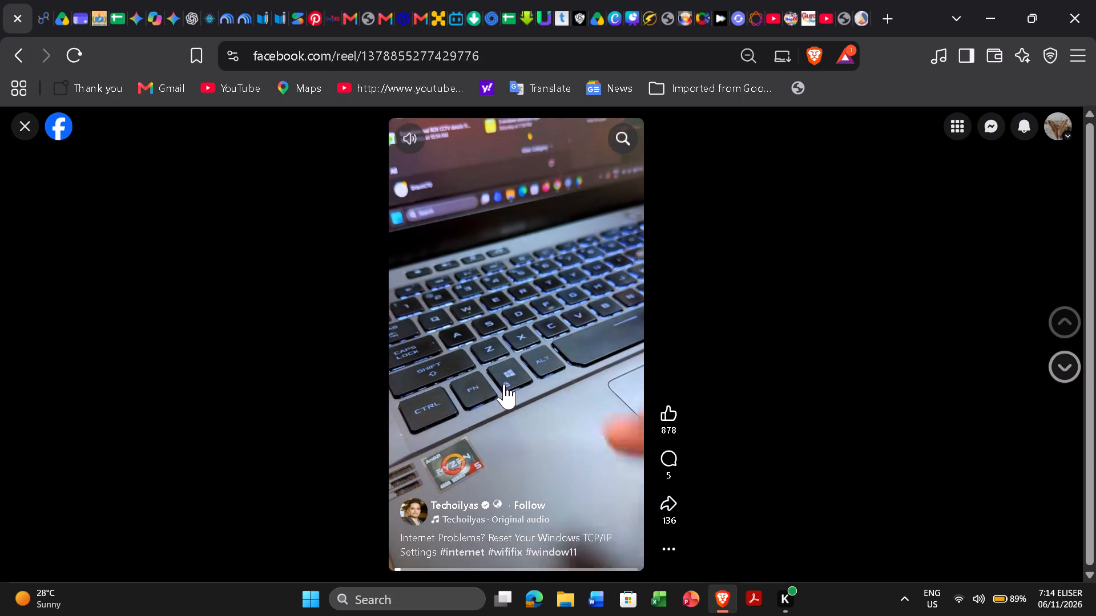
{"action": "left_click", "coordinate": [506, 384]}
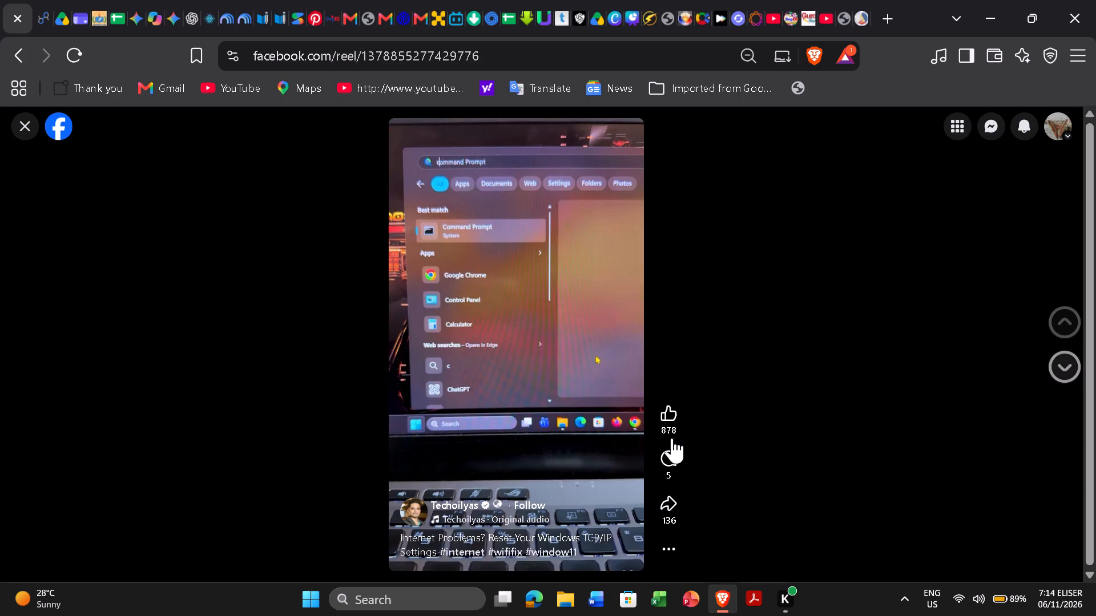
Share the Techoilyas reel through Messenger to the user's own account, found by searching "eli", and return to the feed.
{"action": "left_click", "coordinate": [671, 507]}
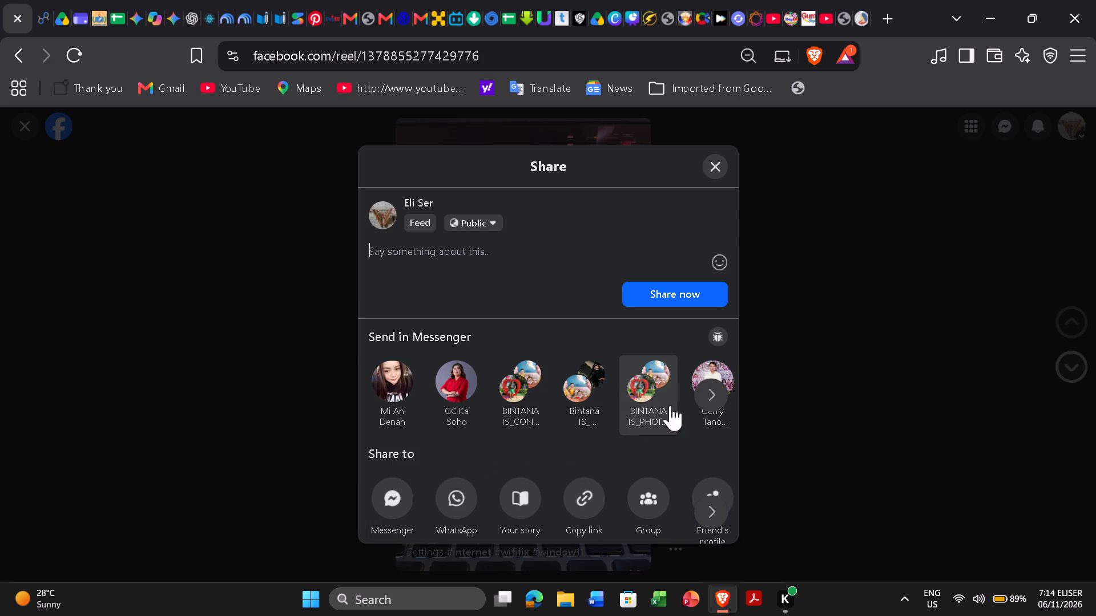
{"action": "left_click", "coordinate": [707, 399]}
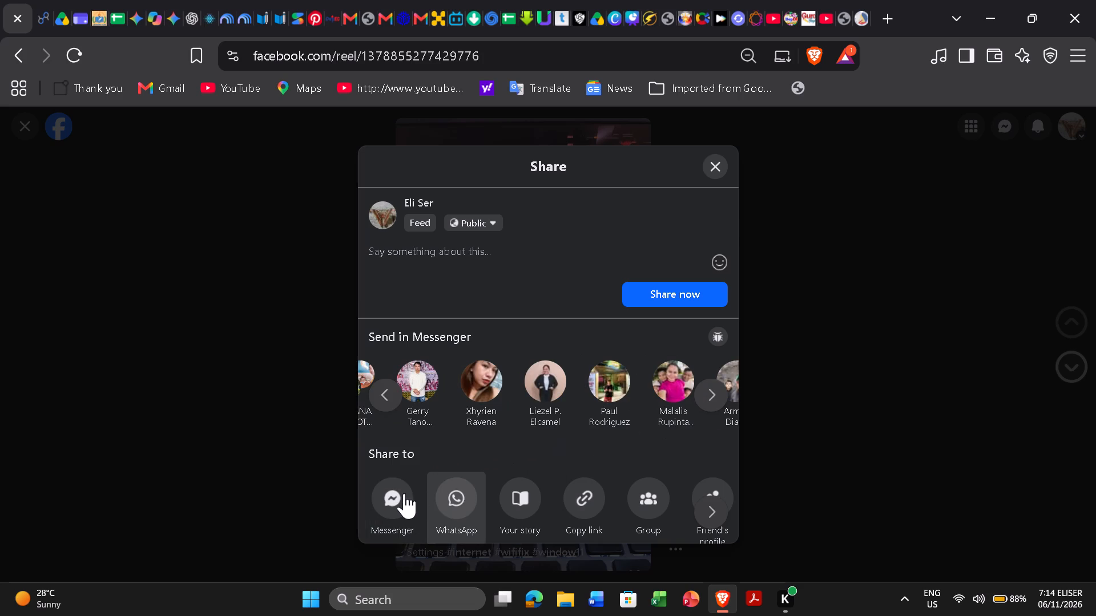
{"action": "left_click", "coordinate": [386, 500]}
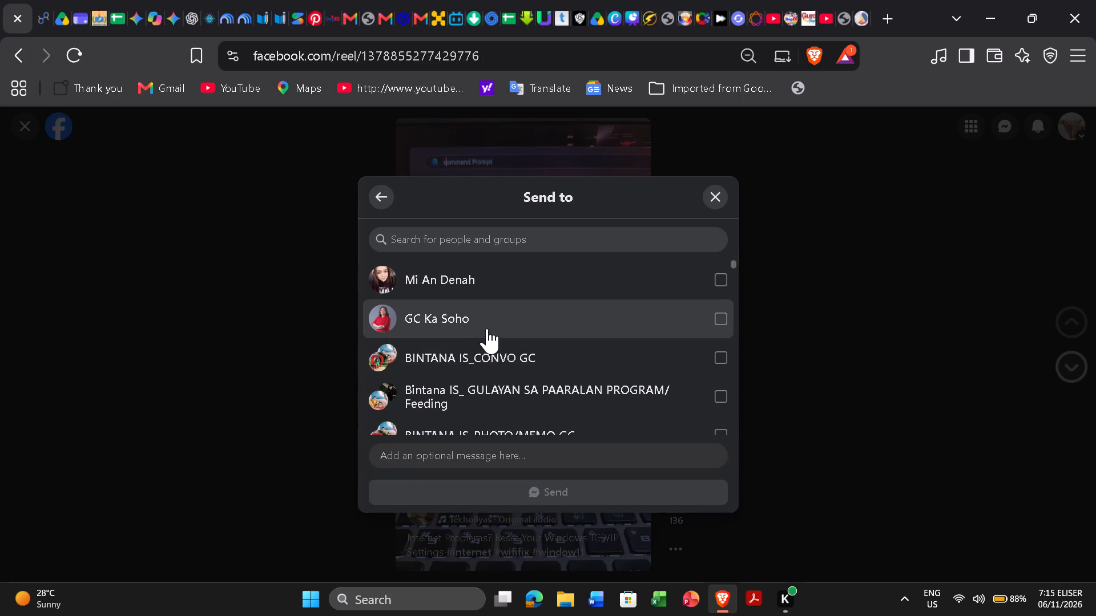
{"action": "left_click", "coordinate": [549, 230]}
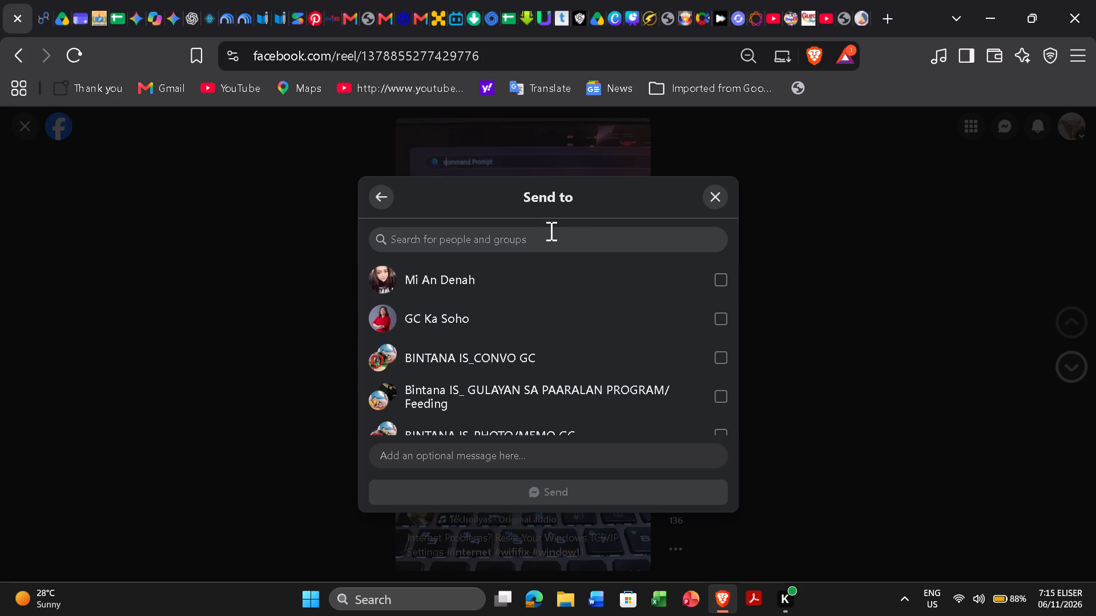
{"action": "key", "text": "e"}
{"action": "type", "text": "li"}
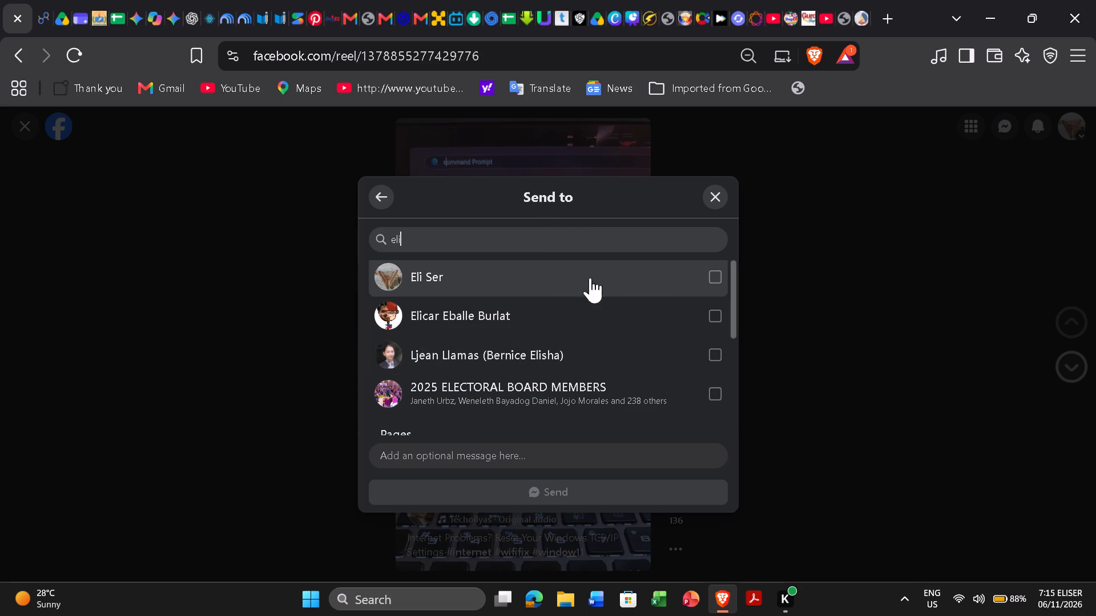
{"action": "left_click", "coordinate": [719, 274]}
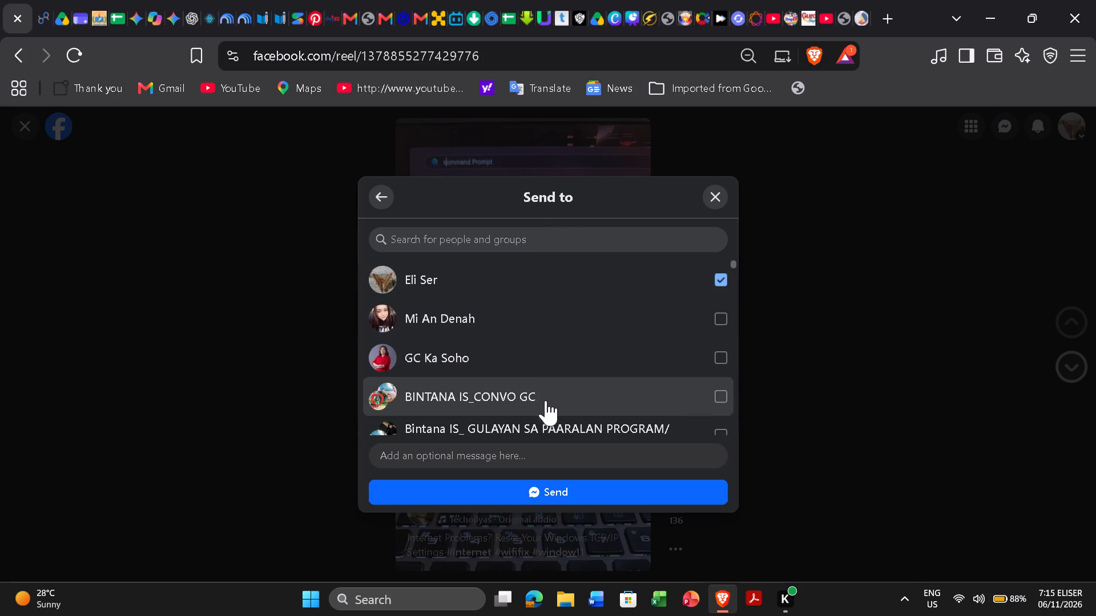
{"action": "left_click", "coordinate": [546, 493]}
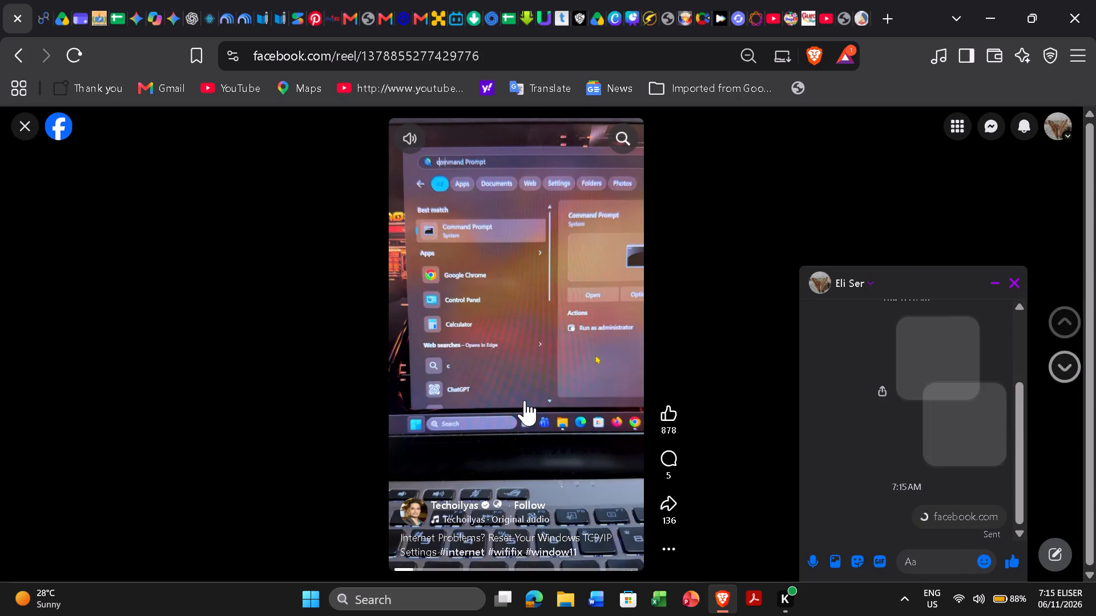
{"action": "left_click", "coordinate": [1015, 283]}
{"action": "left_click", "coordinate": [25, 128]}
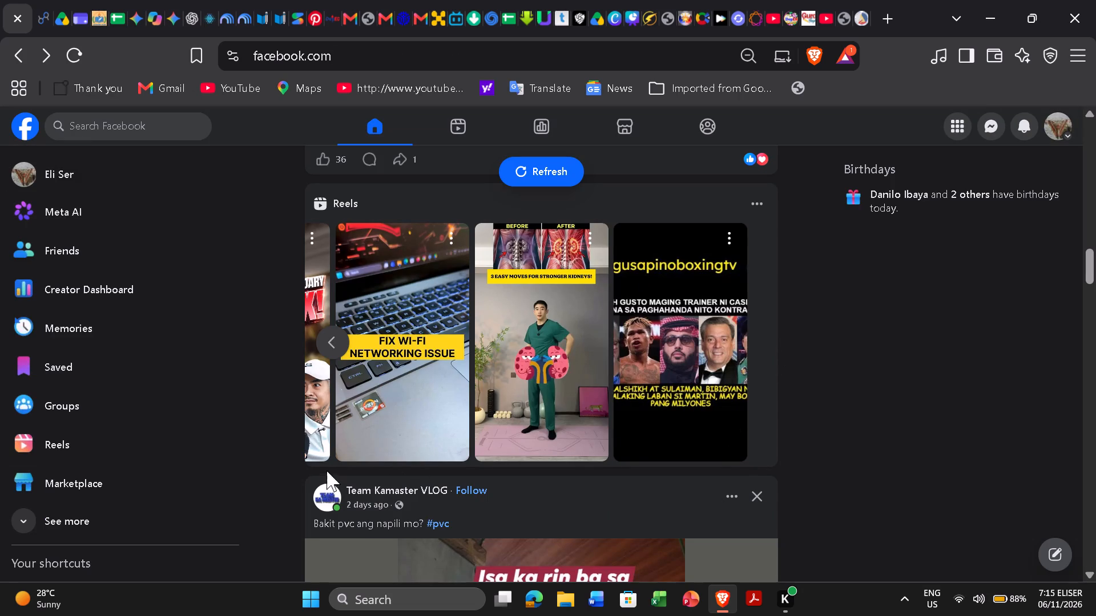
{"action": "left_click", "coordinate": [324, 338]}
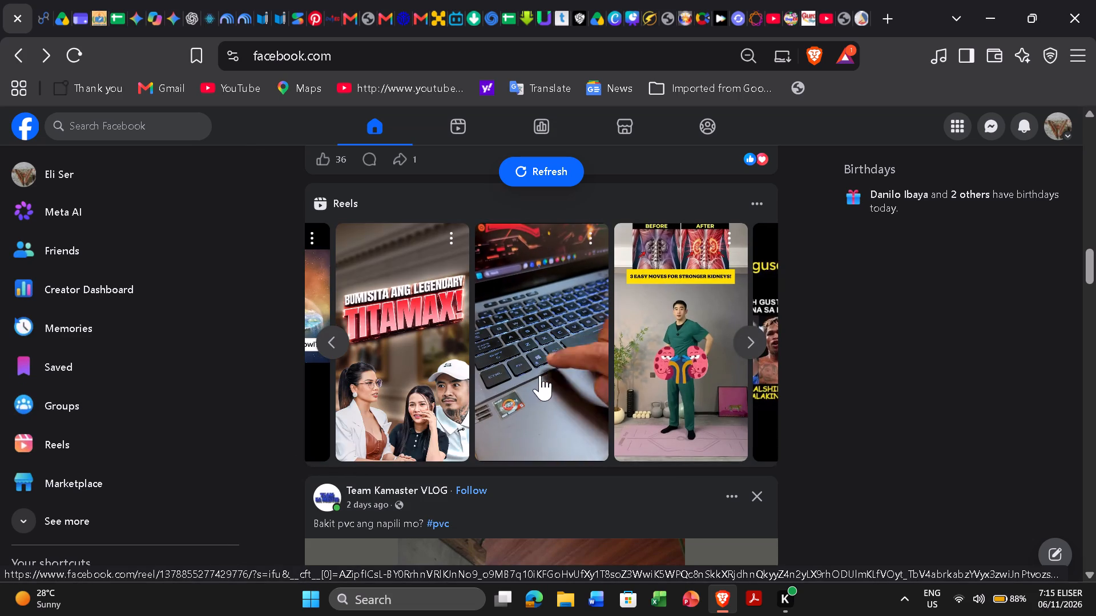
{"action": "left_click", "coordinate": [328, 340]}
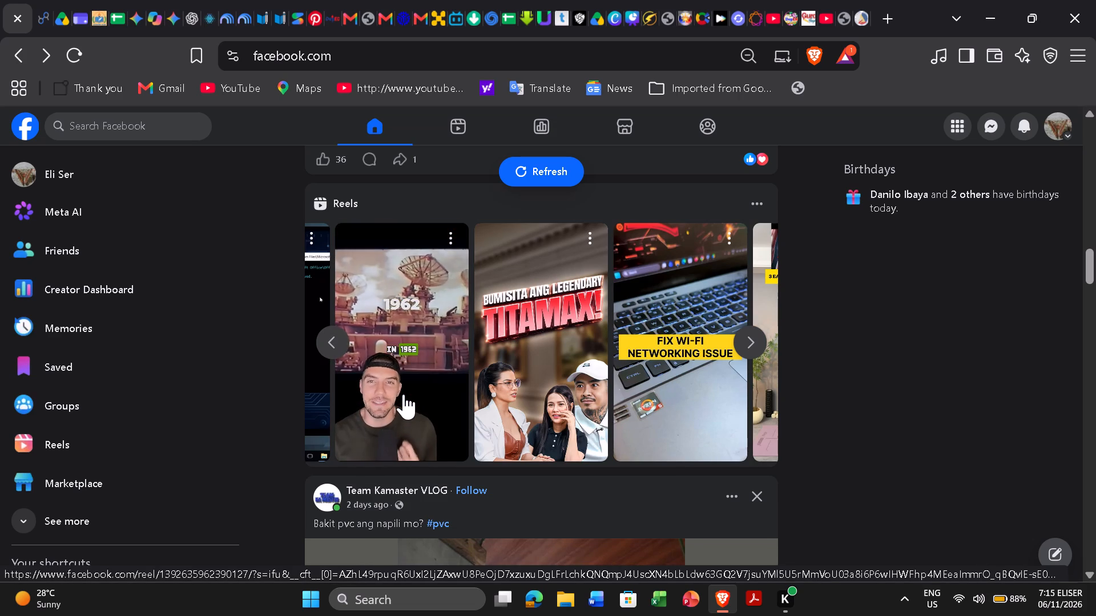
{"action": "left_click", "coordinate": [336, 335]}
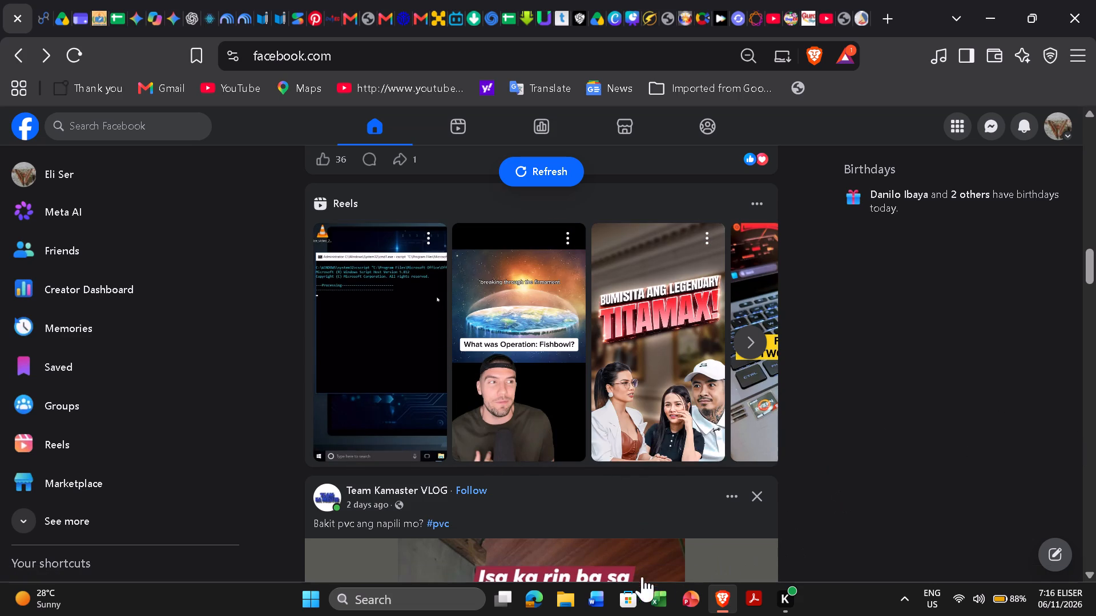
Switch to File Explorer and open the SY 2026-2027 SUBJECTS folder on the Data (E:) drive.
{"action": "left_click", "coordinate": [562, 605]}
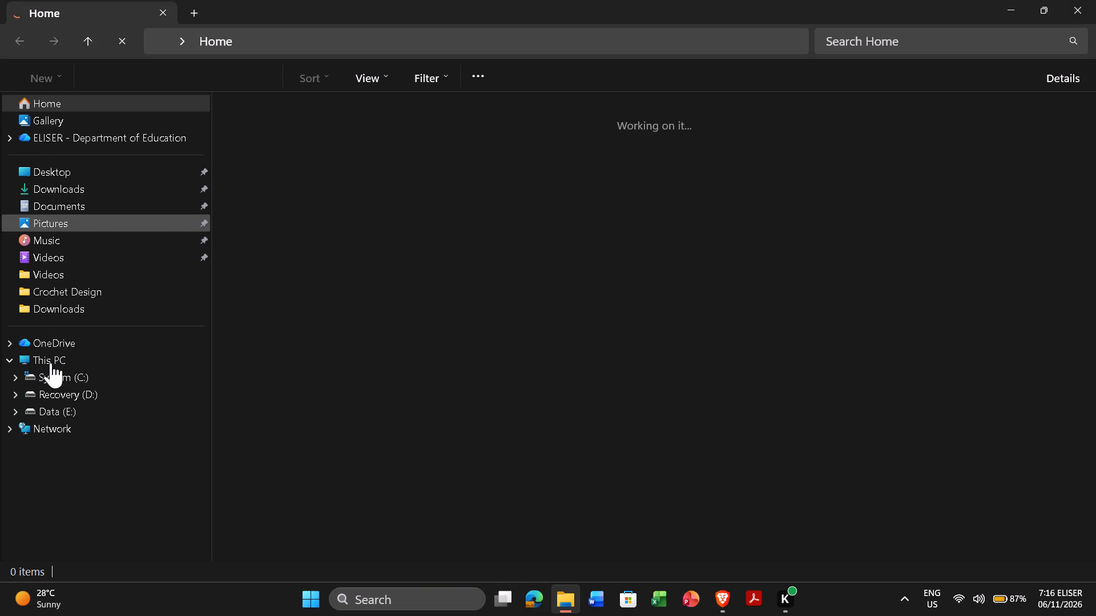
{"action": "left_click", "coordinate": [59, 408]}
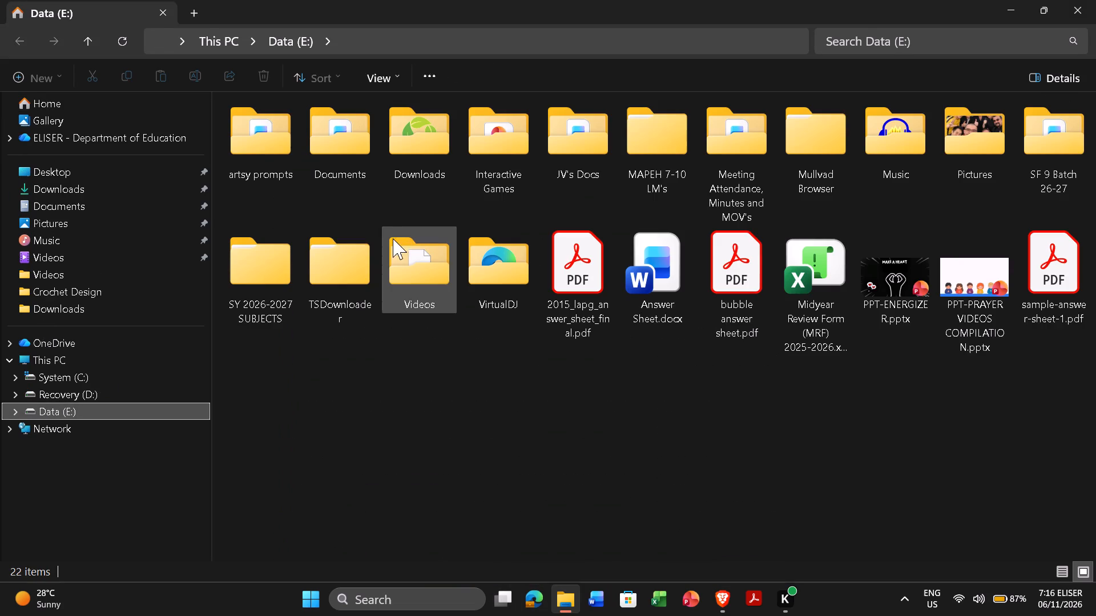
{"action": "double_click", "coordinate": [245, 267]}
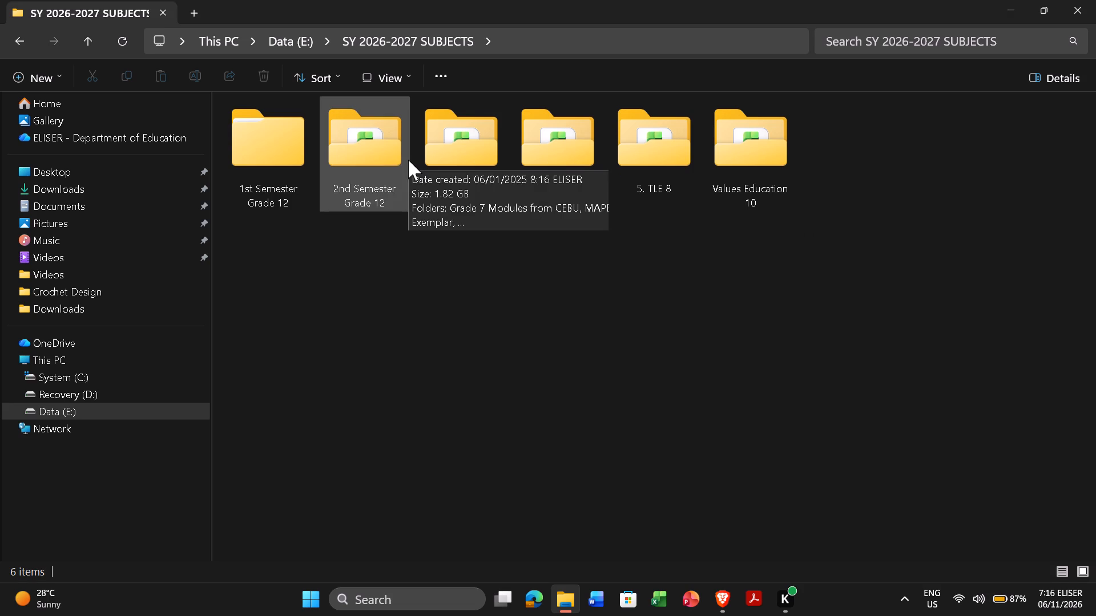
Open the 2nd Quarter MODULE 4 PDF from 2nd Semester Grade 12 > Contemporary Arts from the Region > CORRECTED MODULES > QUARTER 2.
{"action": "double_click", "coordinate": [385, 160]}
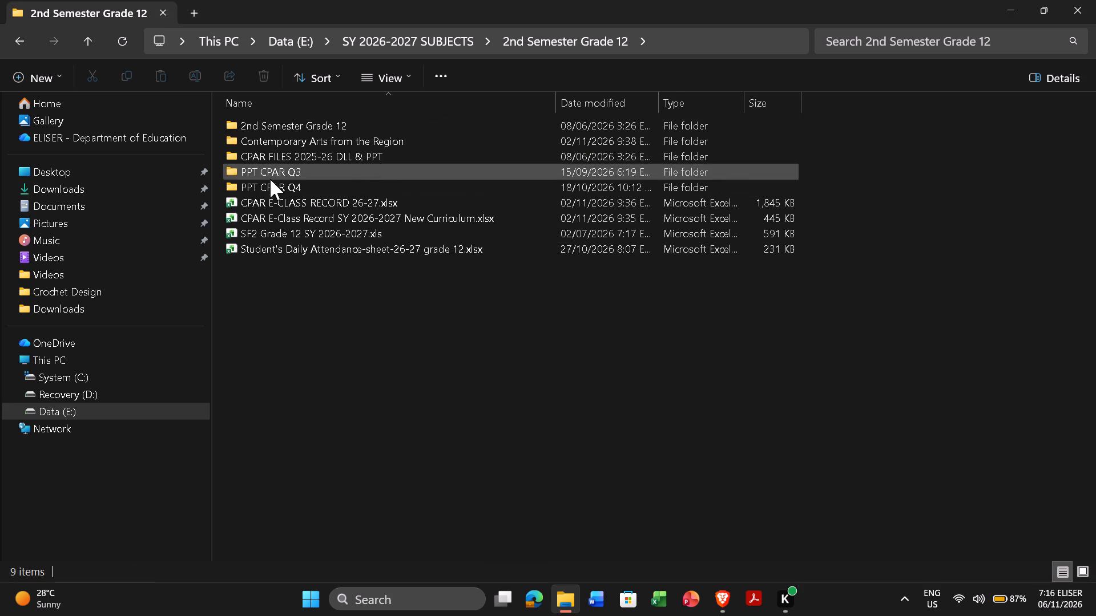
{"action": "double_click", "coordinate": [322, 144]}
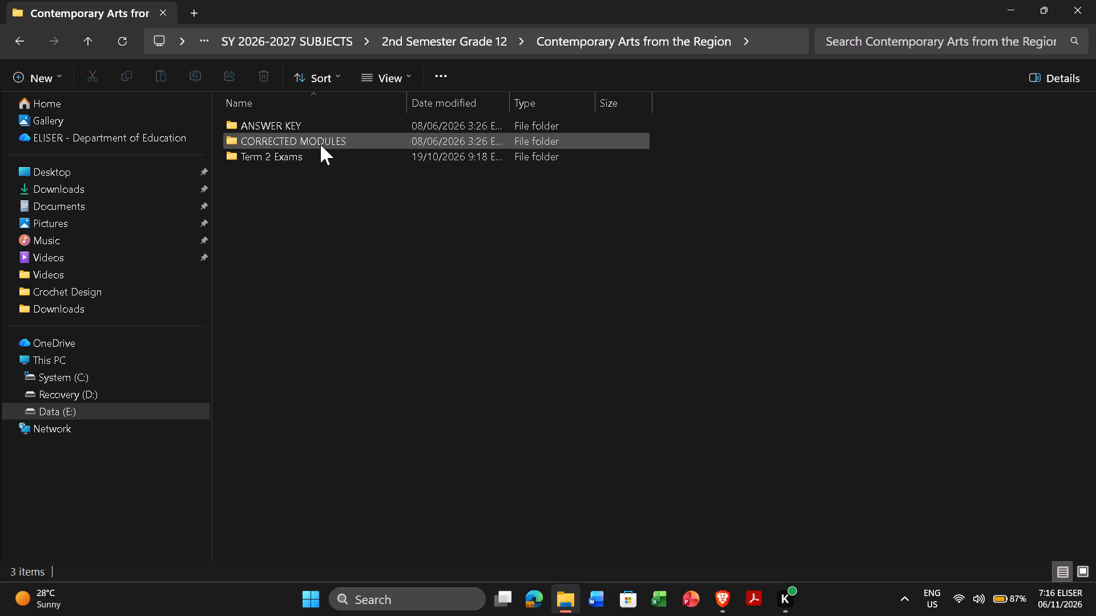
{"action": "double_click", "coordinate": [322, 145]}
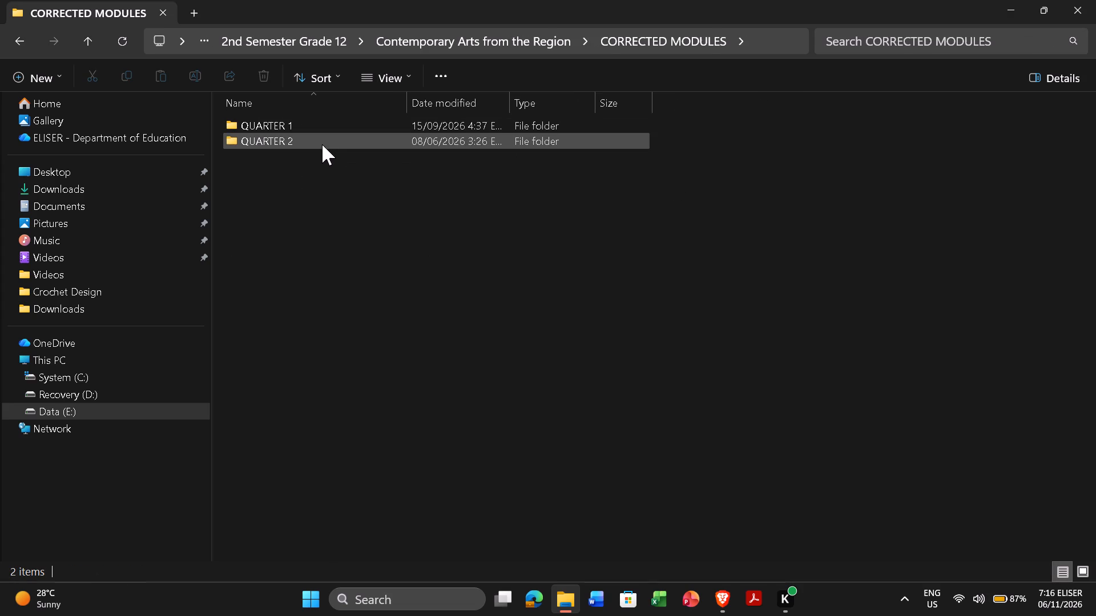
{"action": "double_click", "coordinate": [320, 143]}
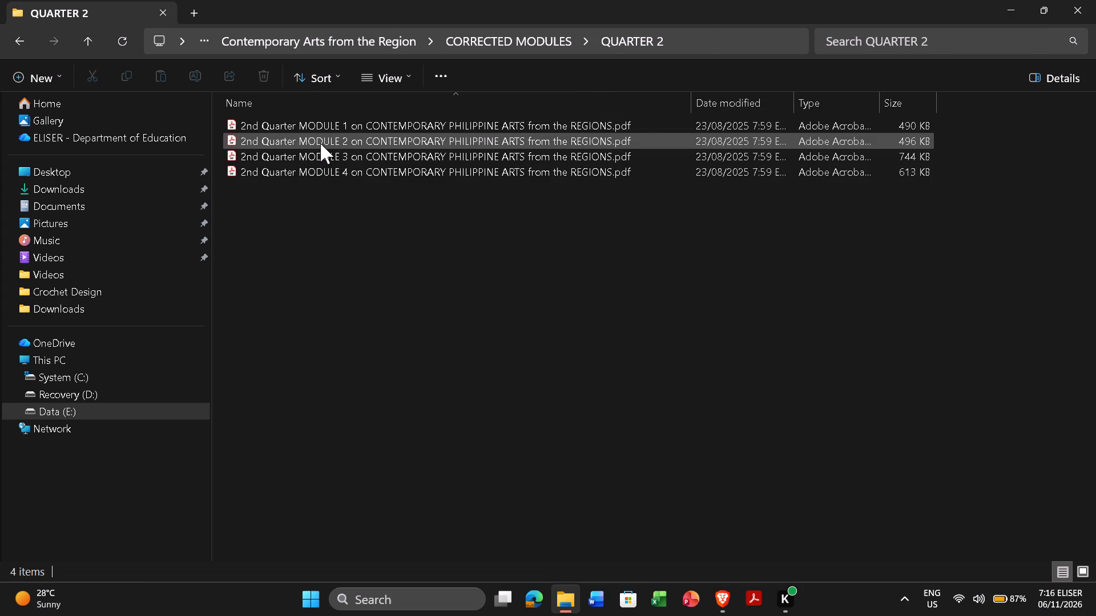
{"action": "double_click", "coordinate": [328, 168]}
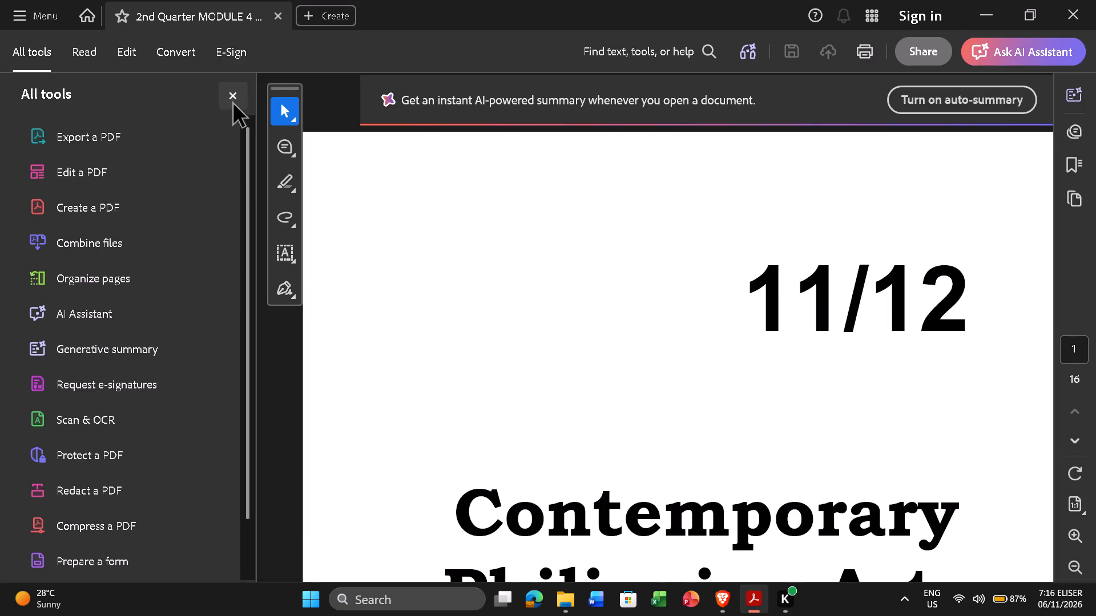
Skim the opening pages of the Module 4 PDF with the tools pane hidden, and close the document.
{"action": "left_click", "coordinate": [234, 102]}
{"action": "scroll", "coordinate": [743, 305], "scroll_direction": "down", "scroll_amount": 2}
{"action": "scroll", "coordinate": [743, 305], "scroll_direction": "up", "scroll_amount": 1}
{"action": "scroll", "coordinate": [743, 305], "scroll_direction": "down", "scroll_amount": 2}
{"action": "scroll", "coordinate": [743, 305], "scroll_direction": "up", "scroll_amount": 1}
{"action": "scroll", "coordinate": [743, 305], "scroll_direction": "down", "scroll_amount": 2}
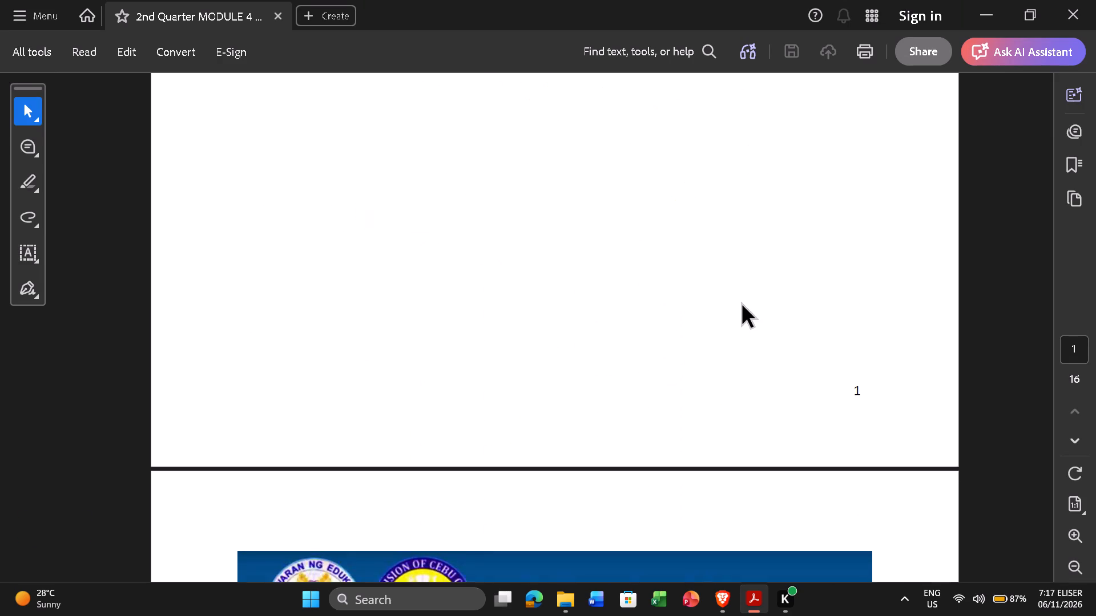
{"action": "scroll", "coordinate": [743, 306], "scroll_direction": "down", "scroll_amount": 1}
{"action": "scroll", "coordinate": [743, 306], "scroll_direction": "up", "scroll_amount": 2}
{"action": "scroll", "coordinate": [743, 306], "scroll_direction": "down", "scroll_amount": 3}
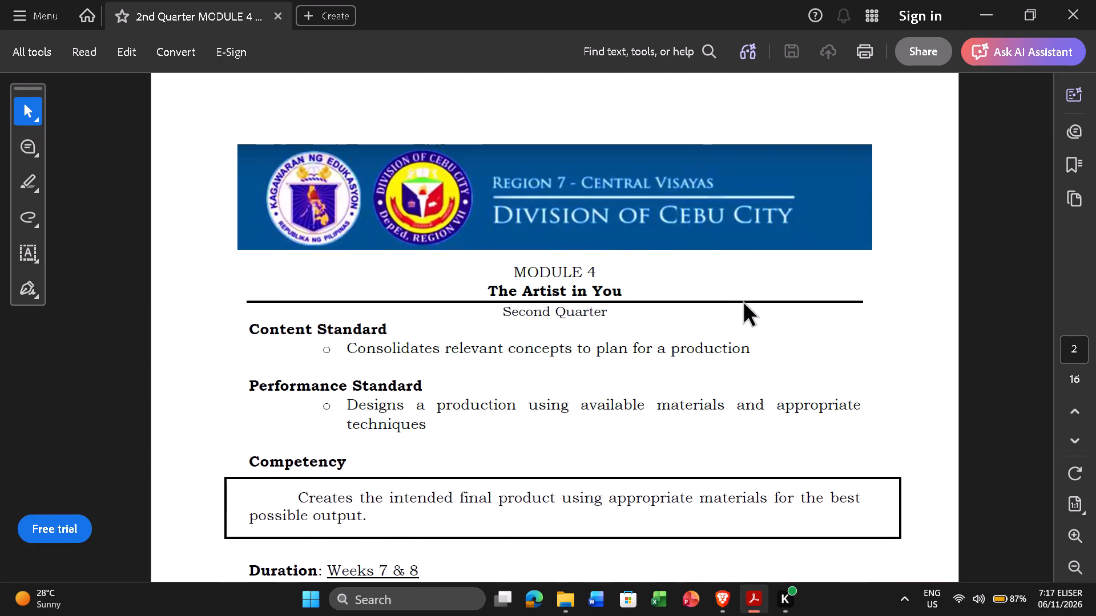
{"action": "scroll", "coordinate": [744, 304], "scroll_direction": "down", "scroll_amount": 4}
{"action": "left_click", "coordinate": [1082, 19]}
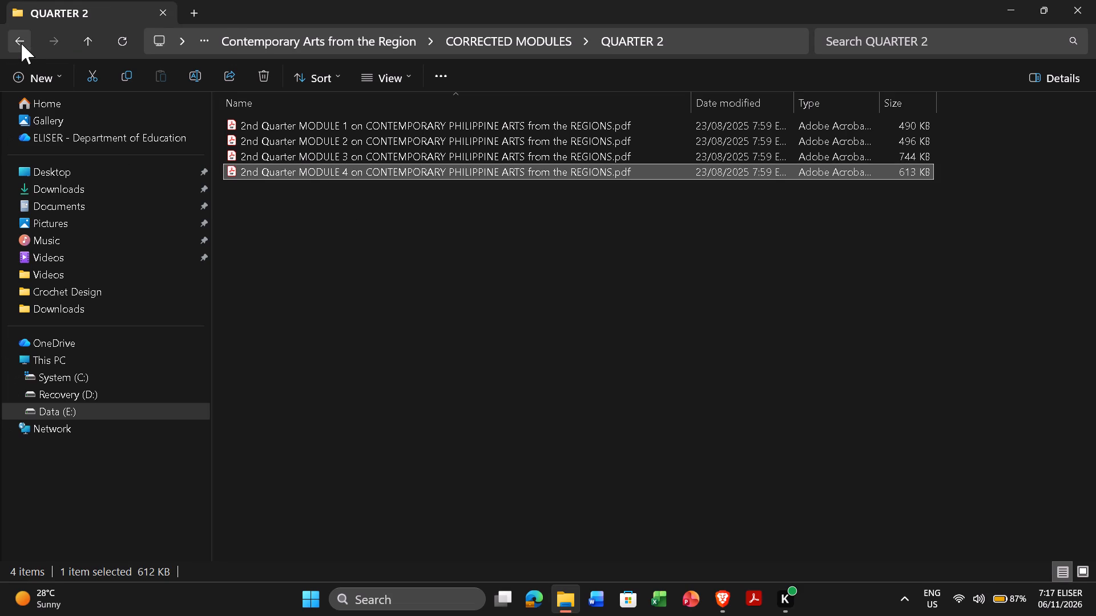
Open Critiquing an Artwork.pptx from the CPAR PPT Q1&2 folder inside CPAR FILES 2025-26 DLL & PPT > CPAR FILES 2025-26.
{"action": "left_click", "coordinate": [21, 43]}
{"action": "left_click", "coordinate": [21, 43]}
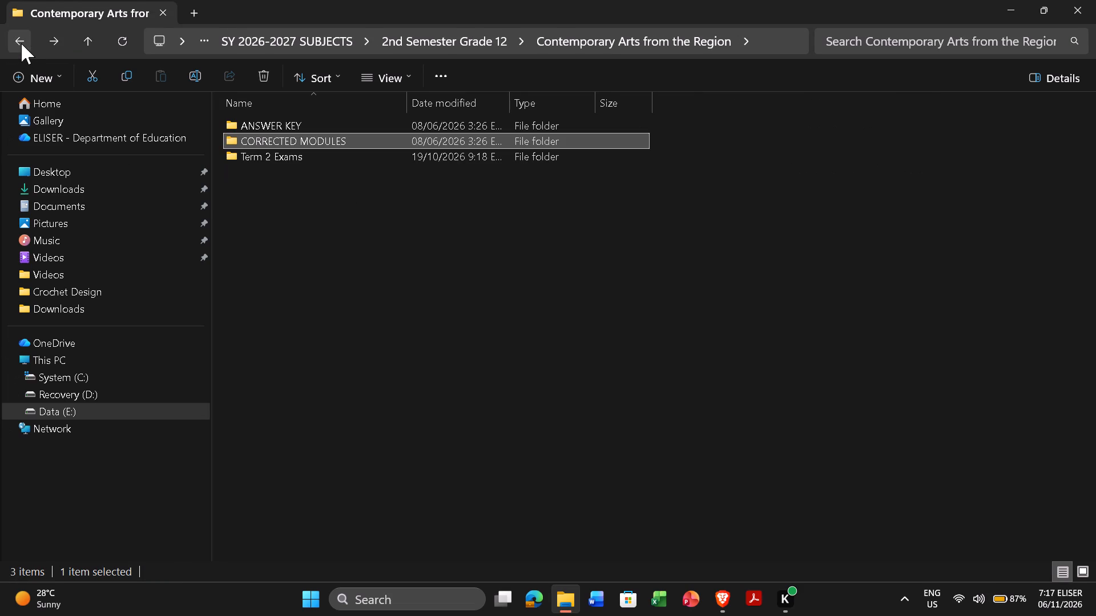
{"action": "left_click", "coordinate": [21, 43]}
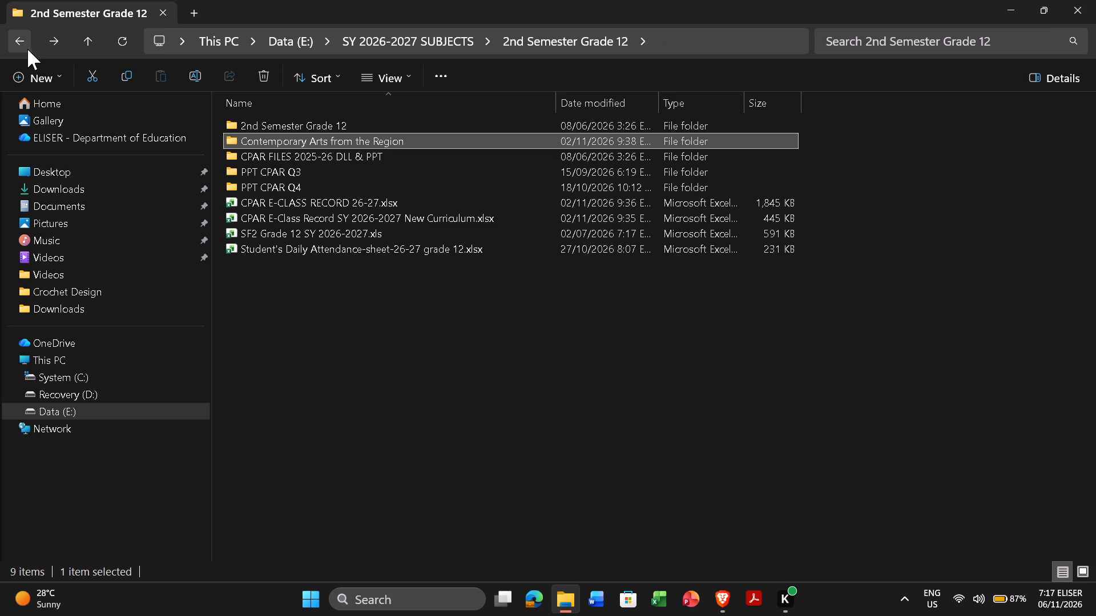
{"action": "double_click", "coordinate": [321, 157]}
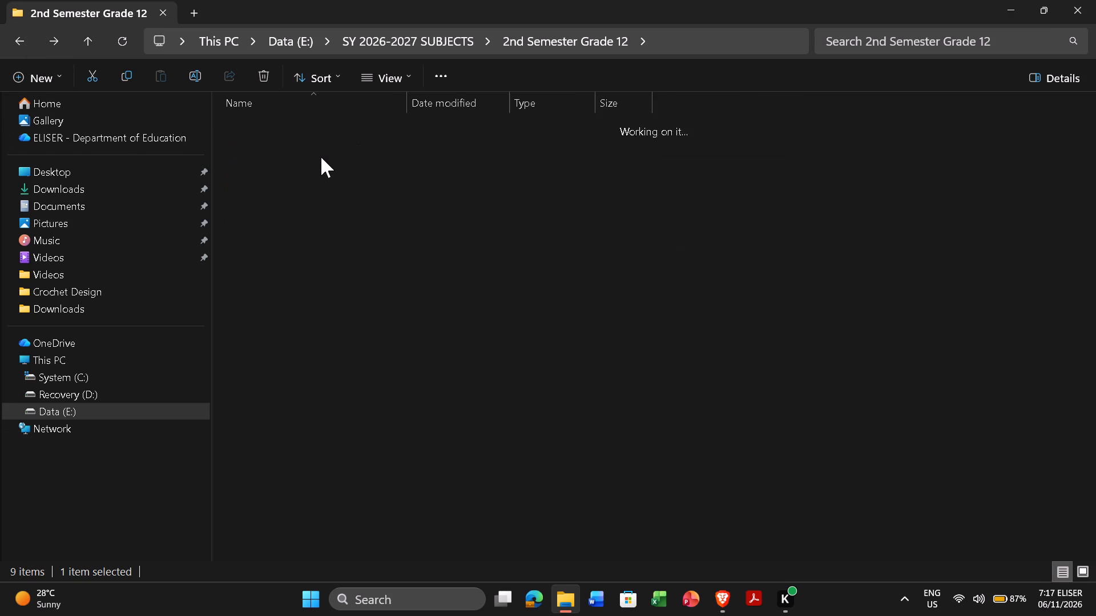
{"action": "double_click", "coordinate": [317, 138]}
{"action": "double_click", "coordinate": [319, 127]}
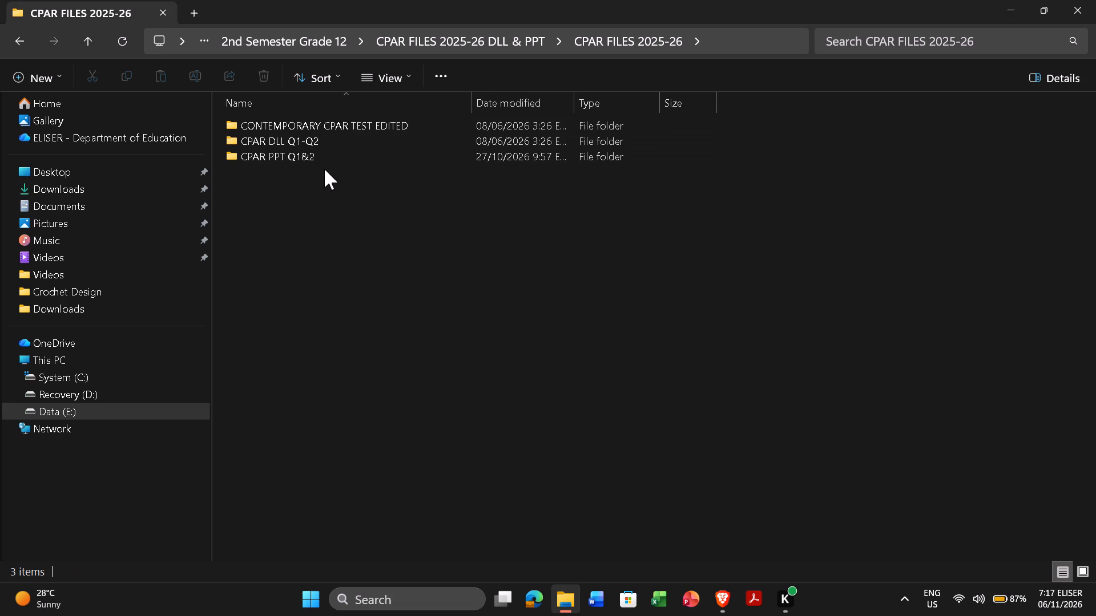
{"action": "double_click", "coordinate": [317, 153]}
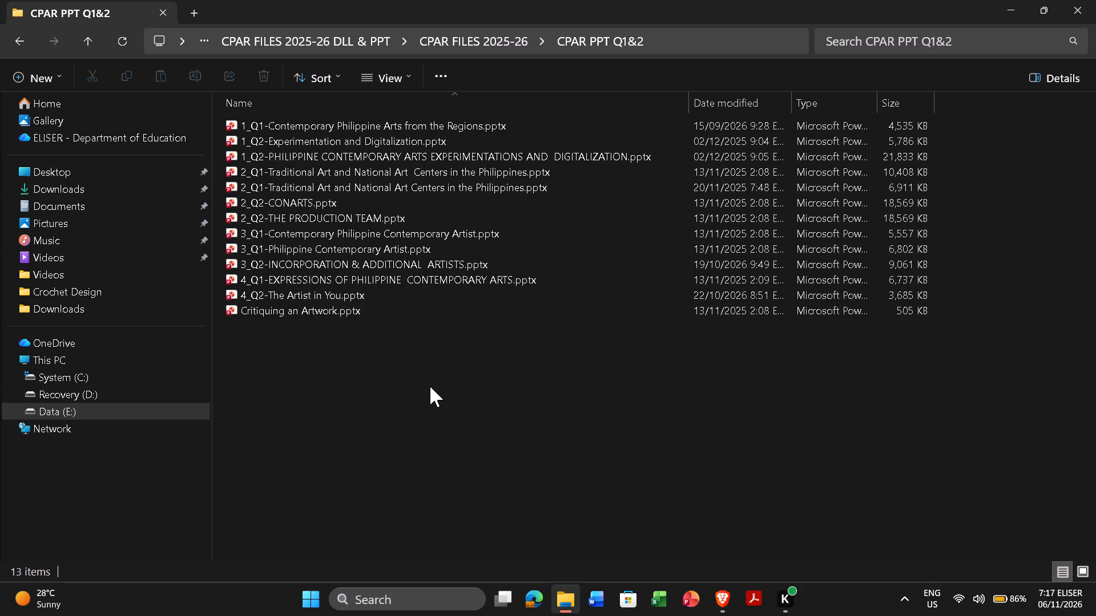
{"action": "left_click", "coordinate": [320, 310]}
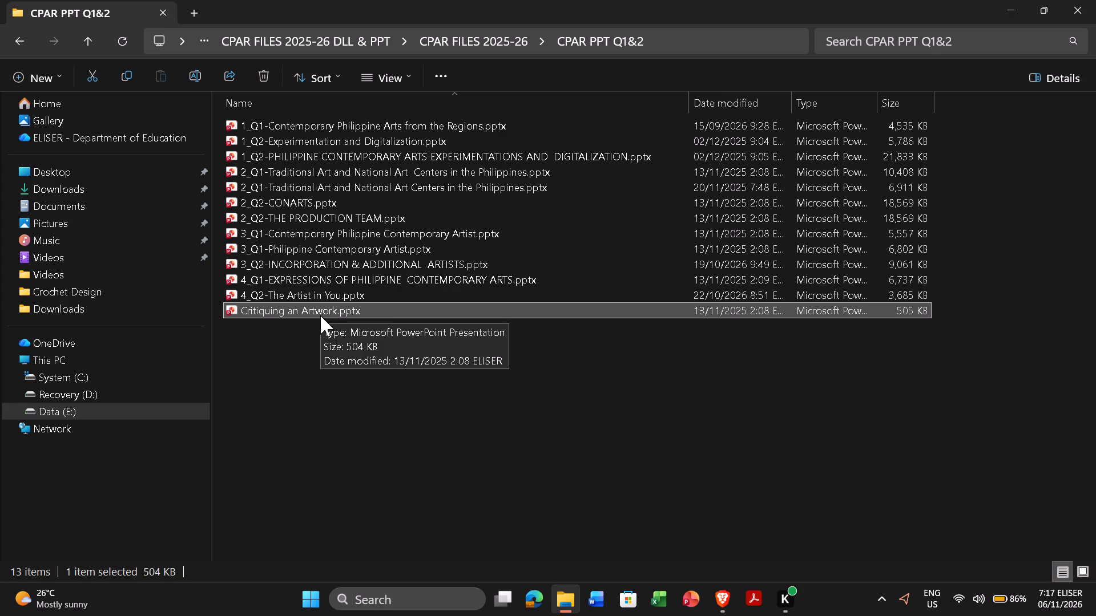
{"action": "double_click", "coordinate": [321, 315]}
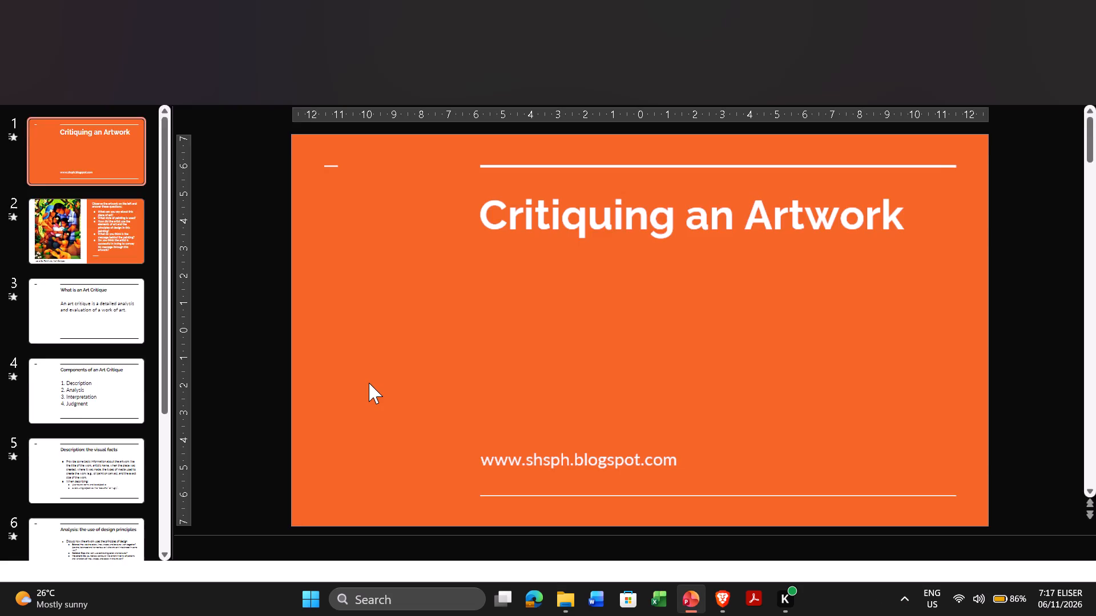
Review the title slide and the artwork discussion questions on slide 2, and return to slide 1.
{"action": "left_click", "coordinate": [738, 113]}
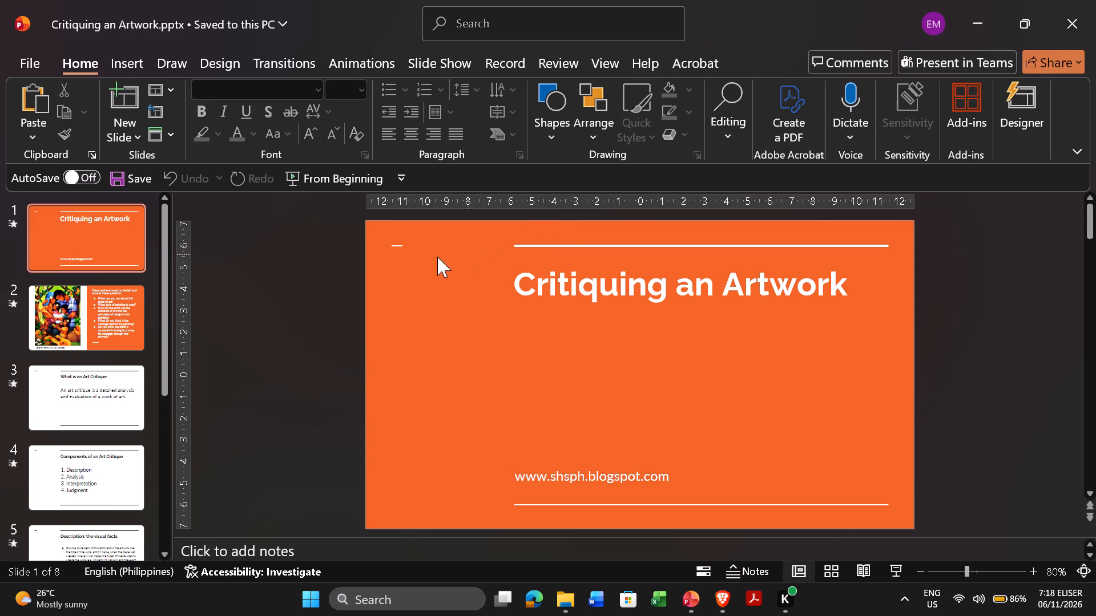
{"action": "left_click", "coordinate": [116, 240]}
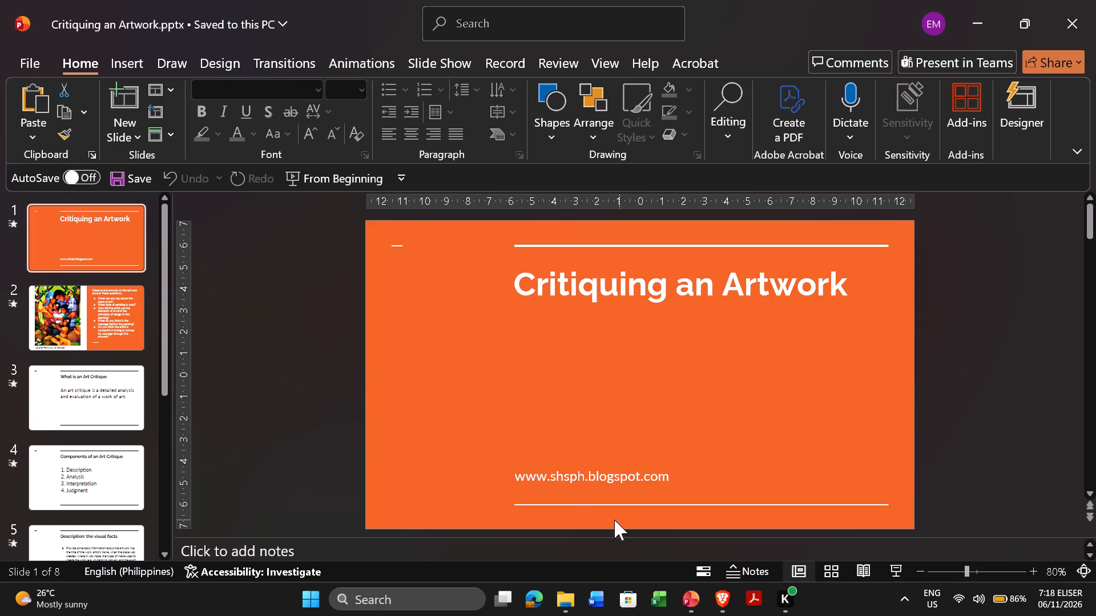
{"action": "left_click", "coordinate": [571, 476]}
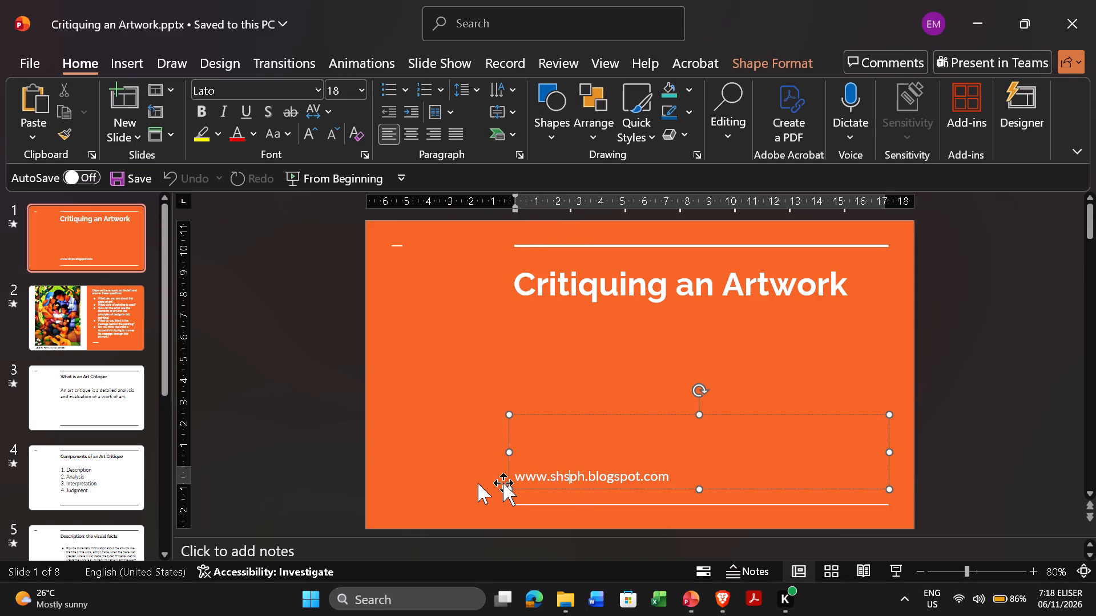
{"action": "left_click", "coordinate": [107, 323]}
{"action": "left_click", "coordinate": [787, 370]}
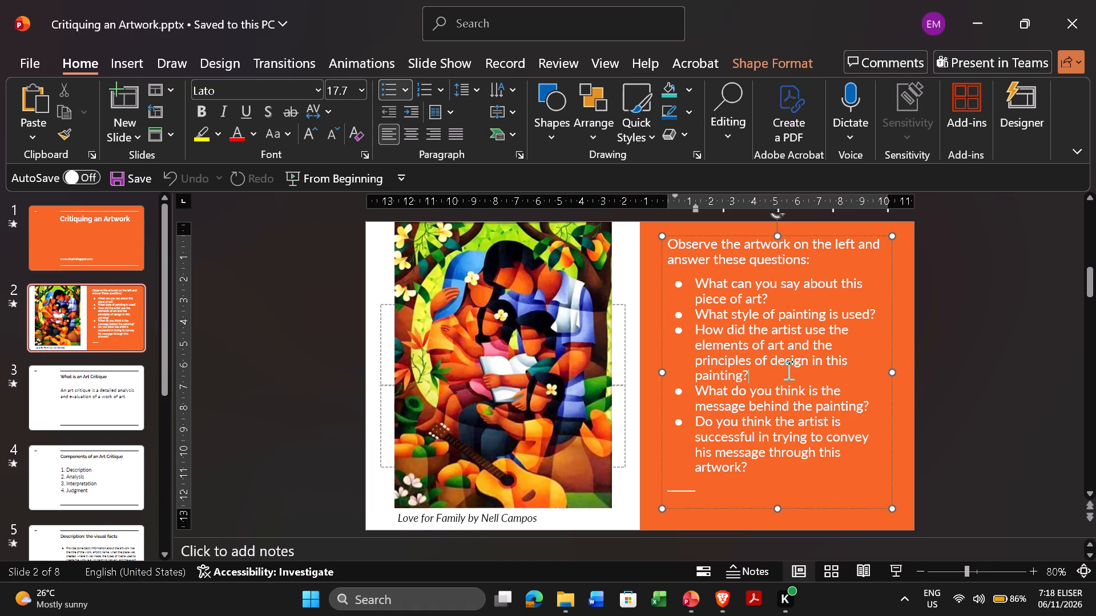
{"action": "left_click", "coordinate": [82, 242]}
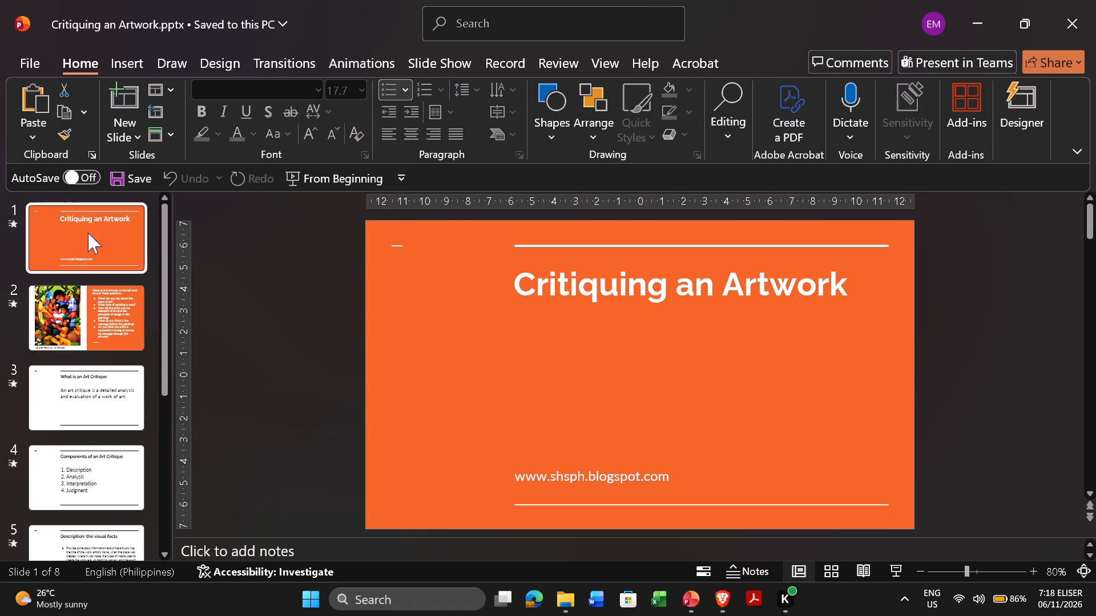
Examine the animation and transition settings of the title slide.
{"action": "left_click", "coordinate": [366, 66]}
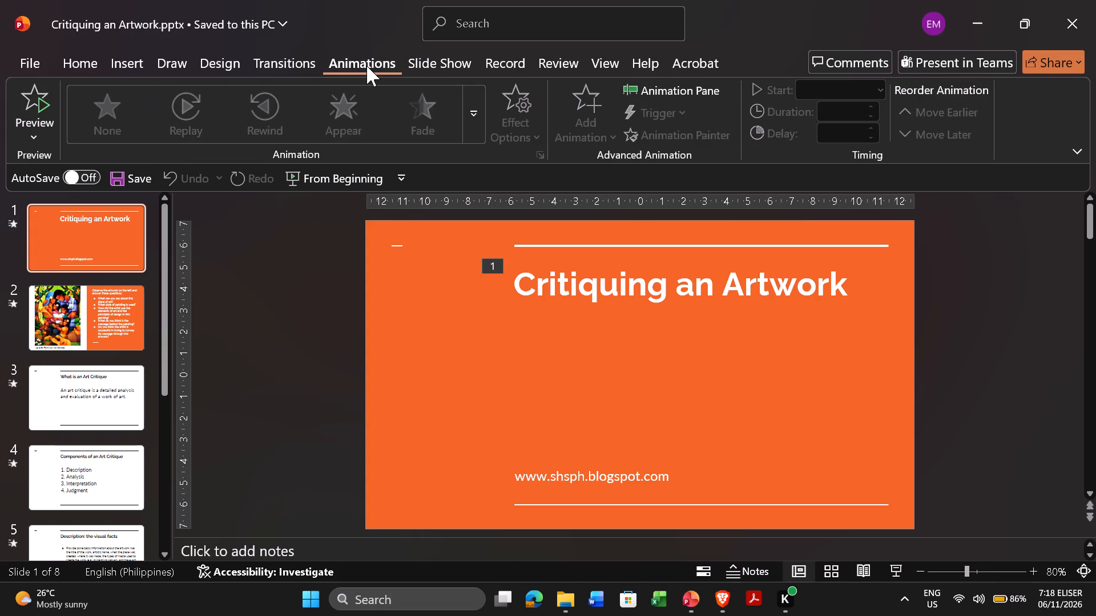
{"action": "left_click", "coordinate": [422, 277]}
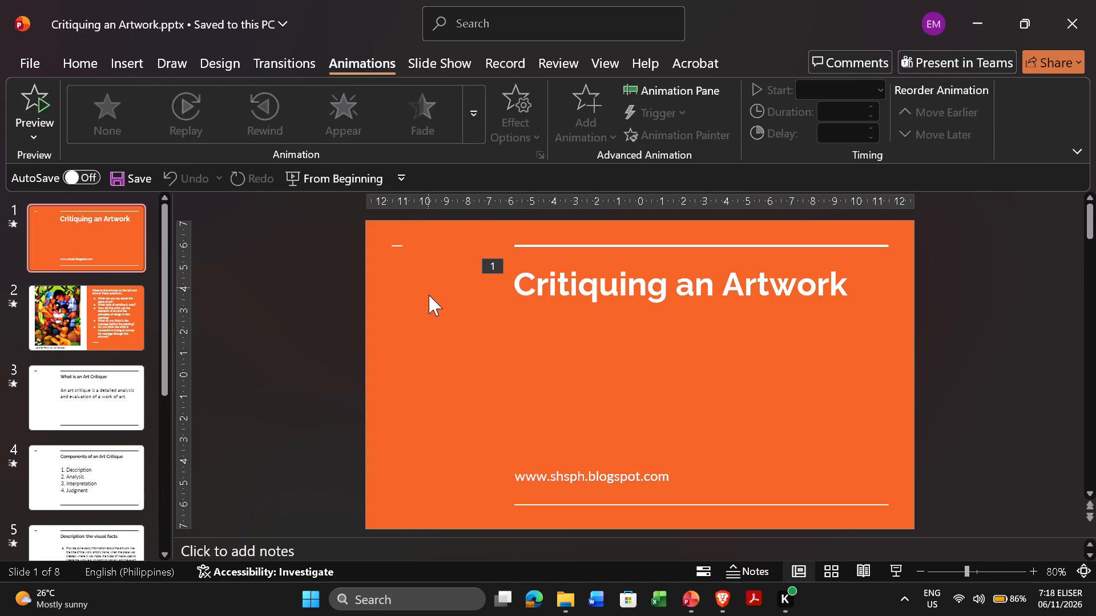
{"action": "left_click", "coordinate": [425, 323]}
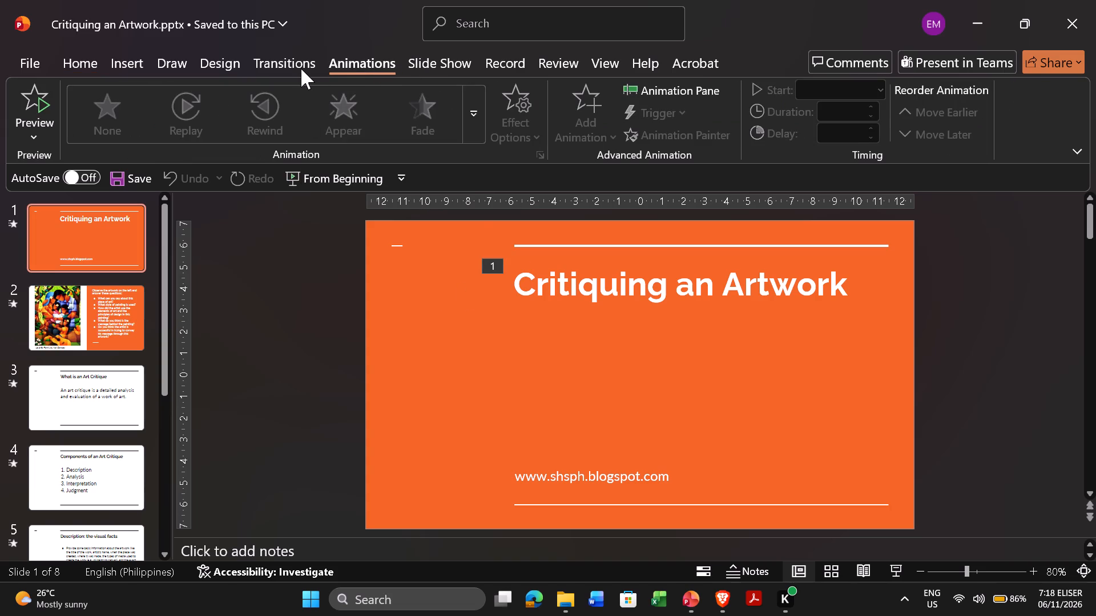
{"action": "left_click", "coordinate": [300, 66]}
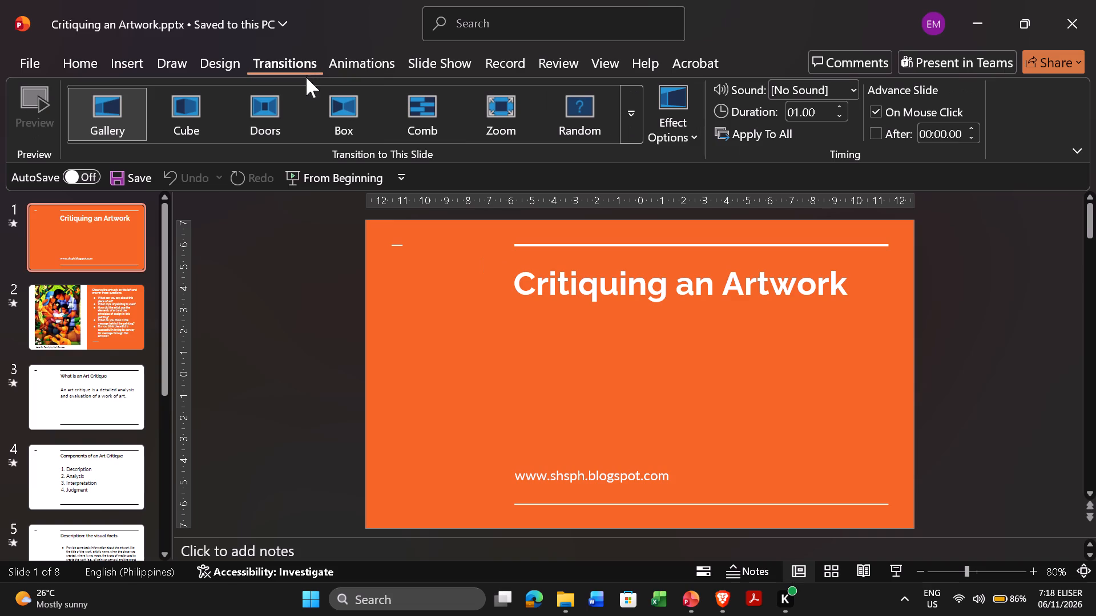
{"action": "left_click", "coordinate": [289, 290]}
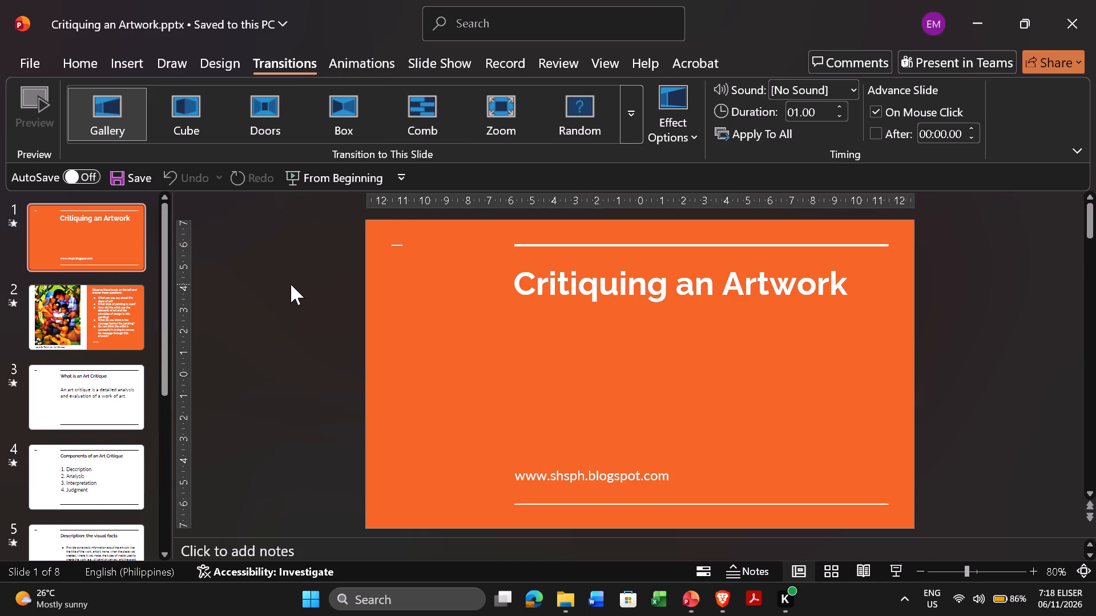
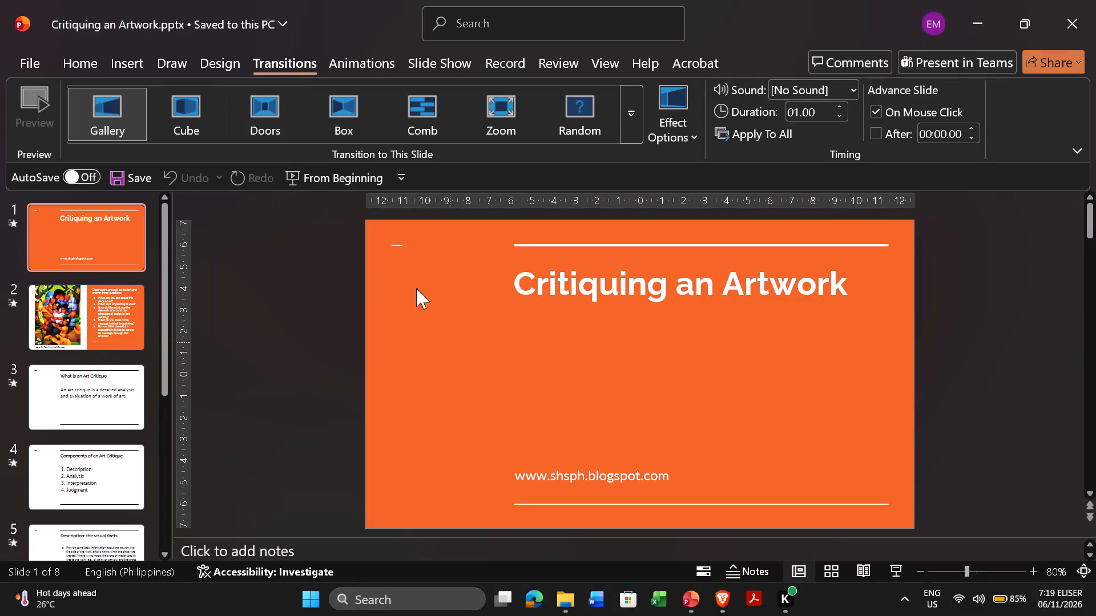
Inspect the title slide's short accent line and the Critiquing an Artwork title to see which elements can be selected.
{"action": "left_click", "coordinate": [397, 241]}
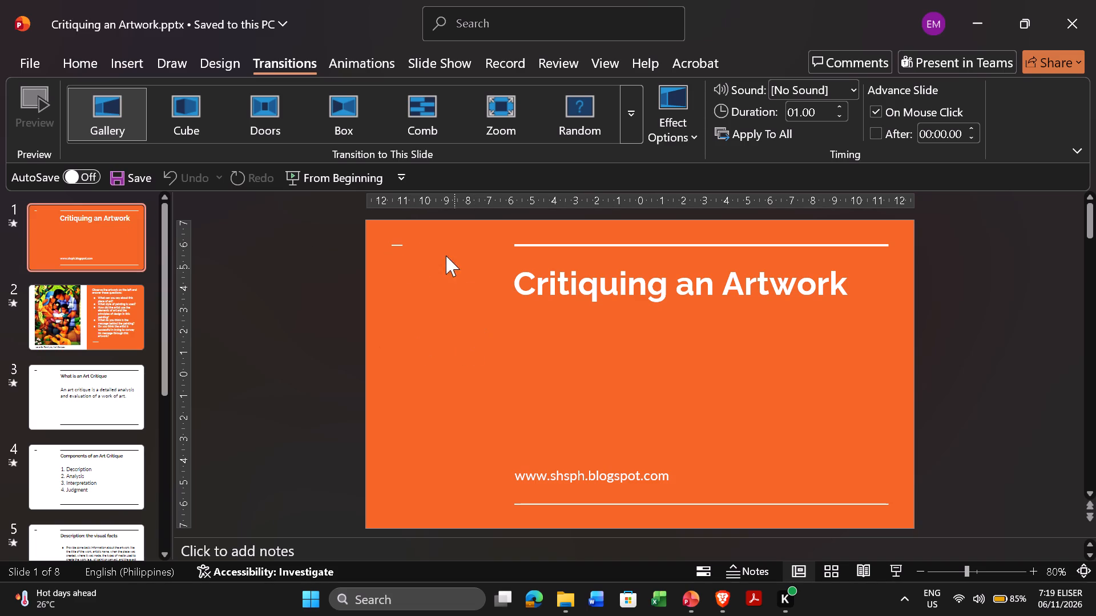
{"action": "left_click", "coordinate": [398, 242]}
{"action": "left_click", "coordinate": [448, 281]}
{"action": "left_click", "coordinate": [607, 315]}
{"action": "left_click", "coordinate": [614, 282]}
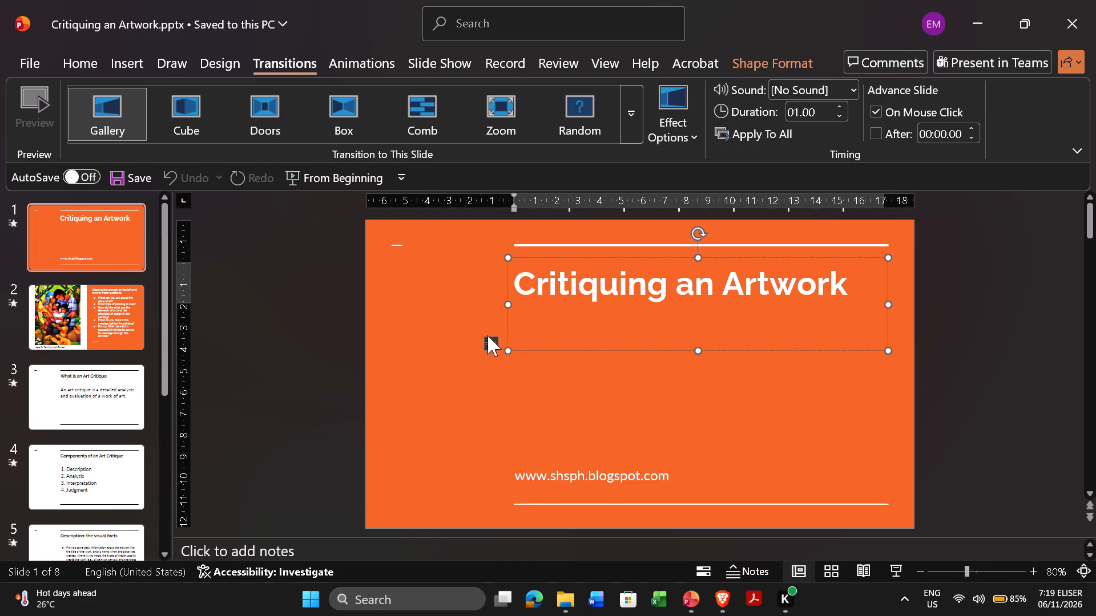
{"action": "left_click", "coordinate": [435, 384]}
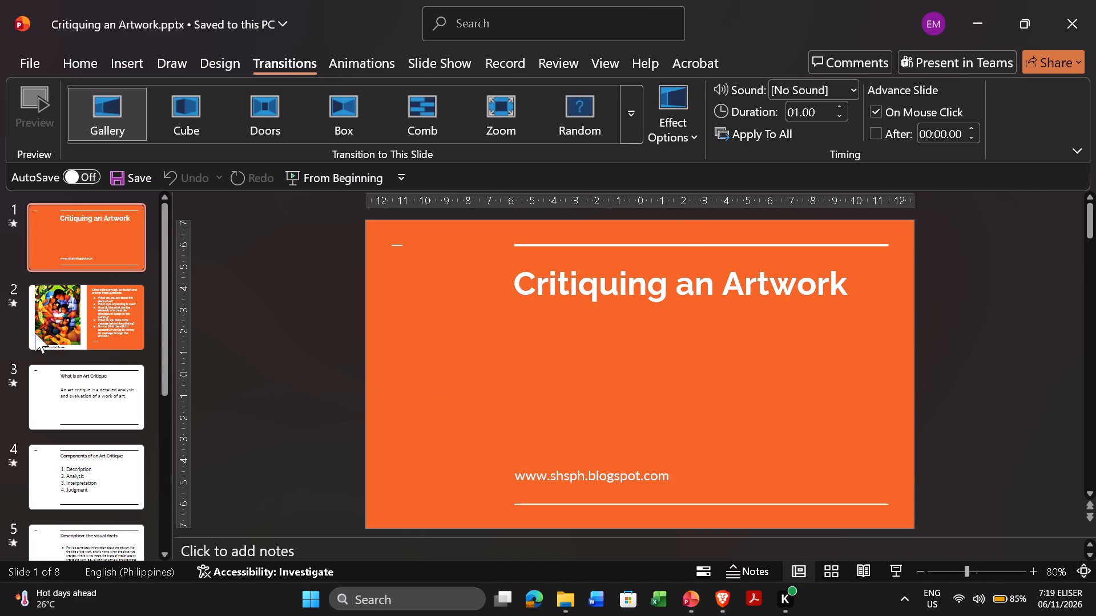
Review the art critique definition on slide 3, What is an Art Critique, and check its body text box.
{"action": "left_click", "coordinate": [93, 396]}
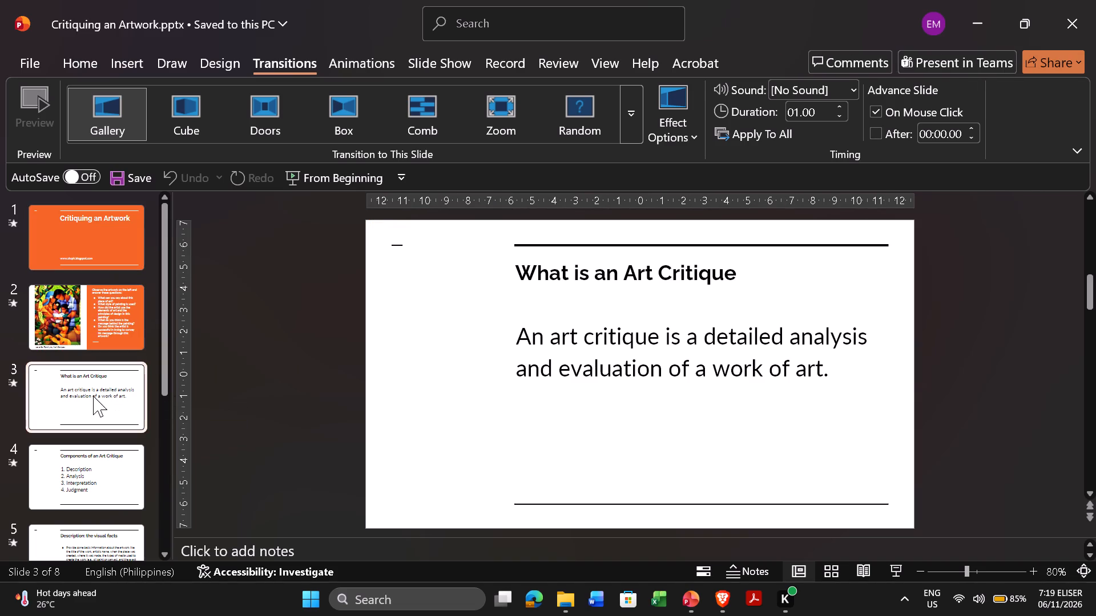
{"action": "left_click", "coordinate": [674, 371]}
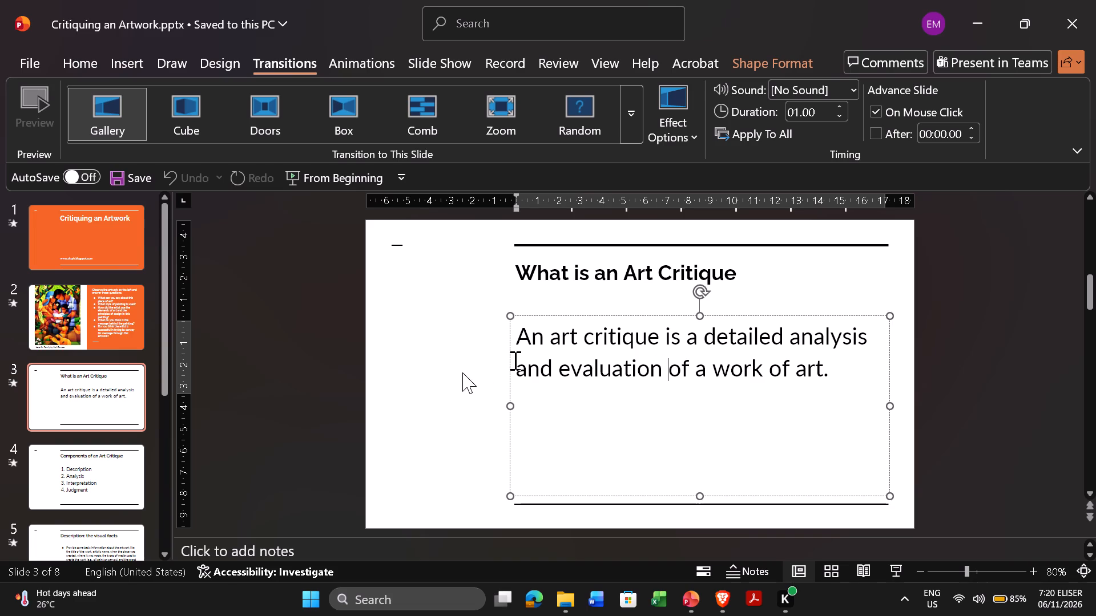
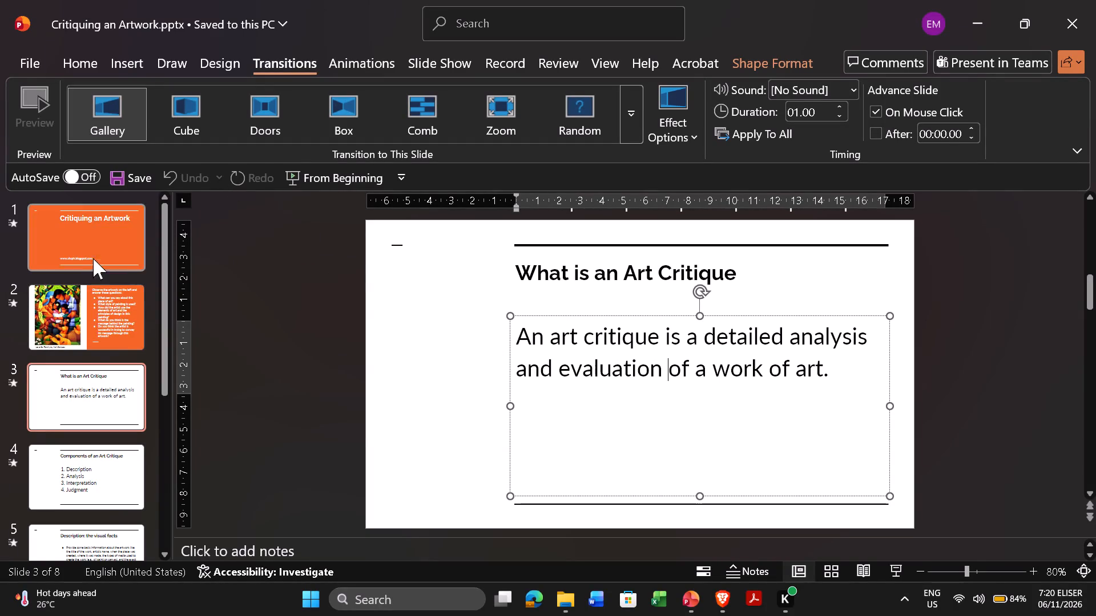
Review the title slide and slides 4 to 6 on the critique components, description and analysis.
{"action": "left_click", "coordinate": [111, 254]}
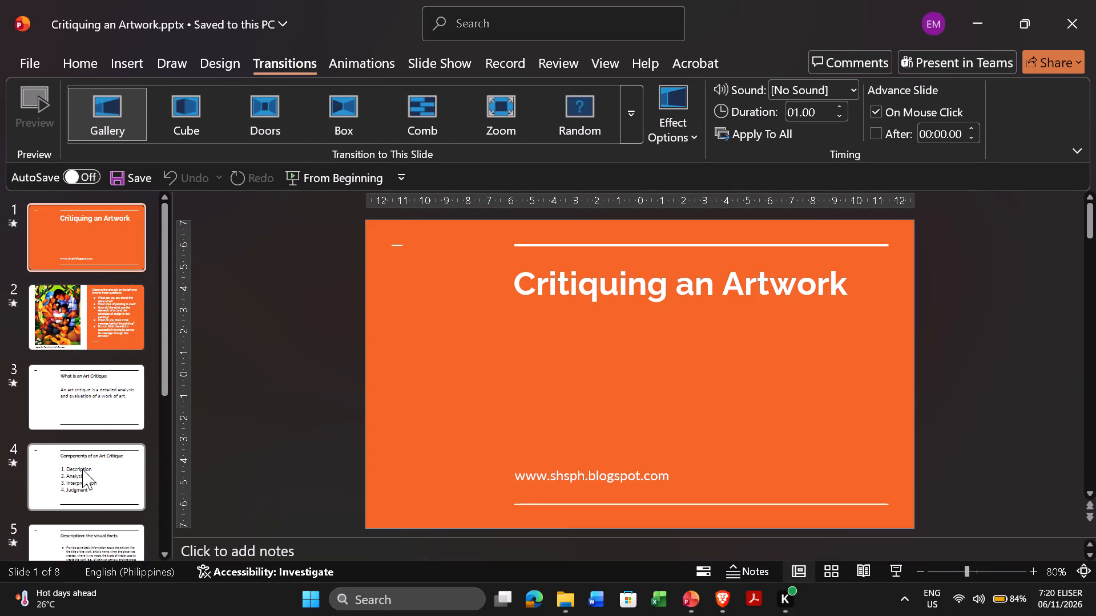
{"action": "left_click", "coordinate": [81, 469]}
{"action": "left_click", "coordinate": [539, 368]}
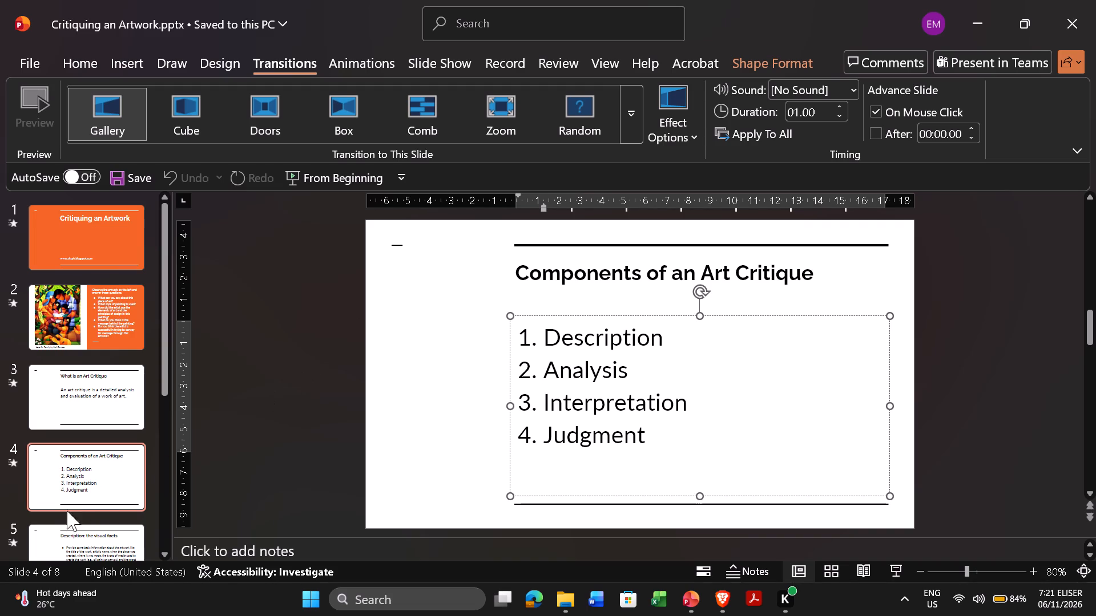
{"action": "left_click", "coordinate": [93, 549]}
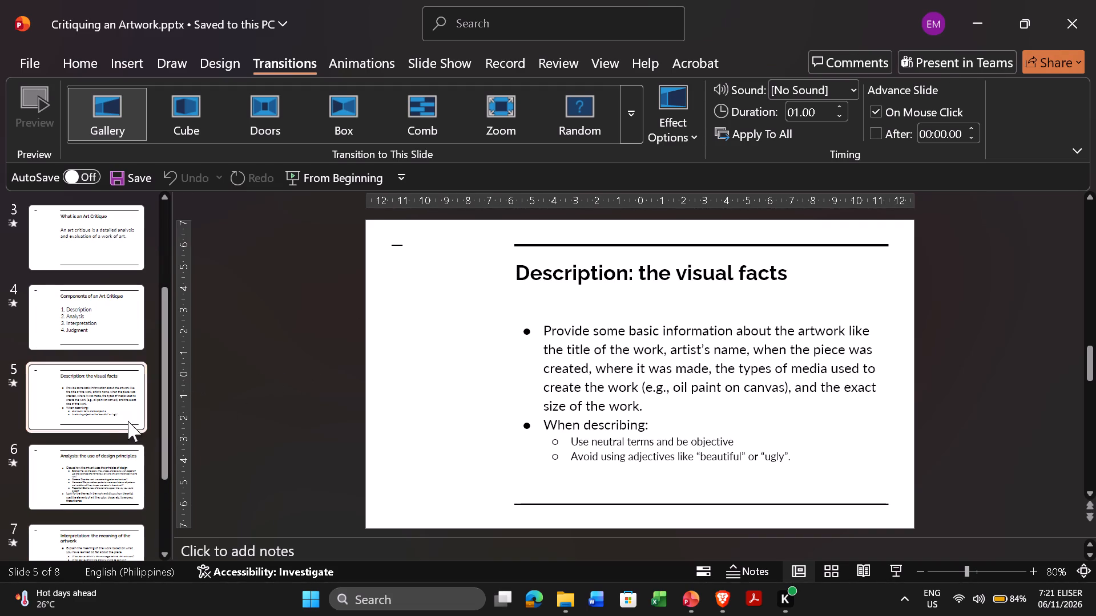
{"action": "left_click", "coordinate": [100, 384]}
{"action": "left_click", "coordinate": [108, 308]}
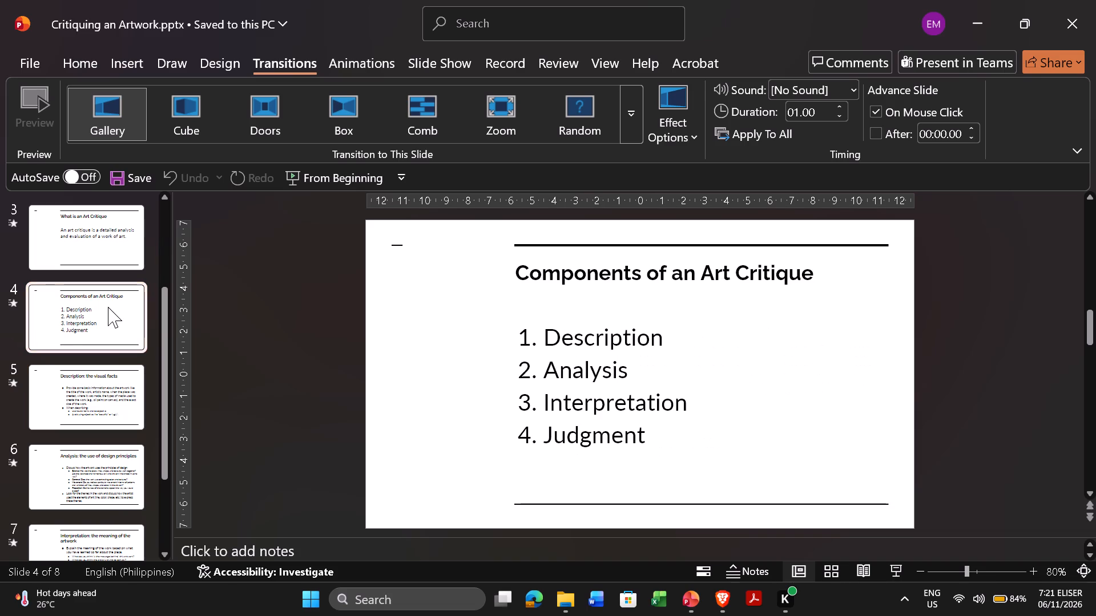
{"action": "left_click", "coordinate": [102, 404]}
{"action": "left_click", "coordinate": [108, 479]}
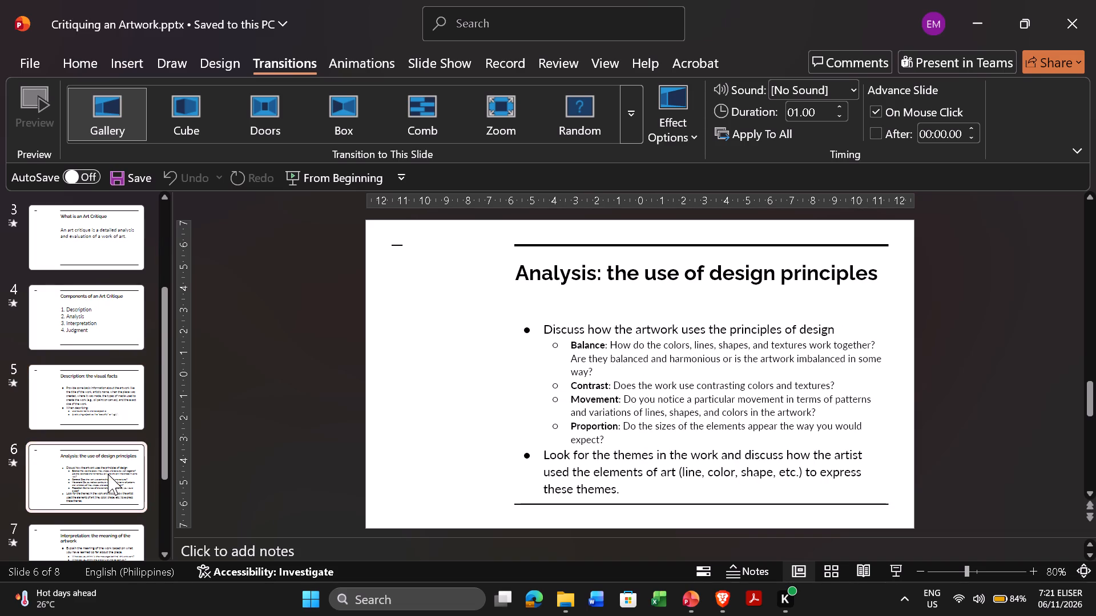
On slide 5, Description: the visual facts, set the two sub-bullets under "When describing:" to font size 18.
{"action": "left_click", "coordinate": [87, 375]}
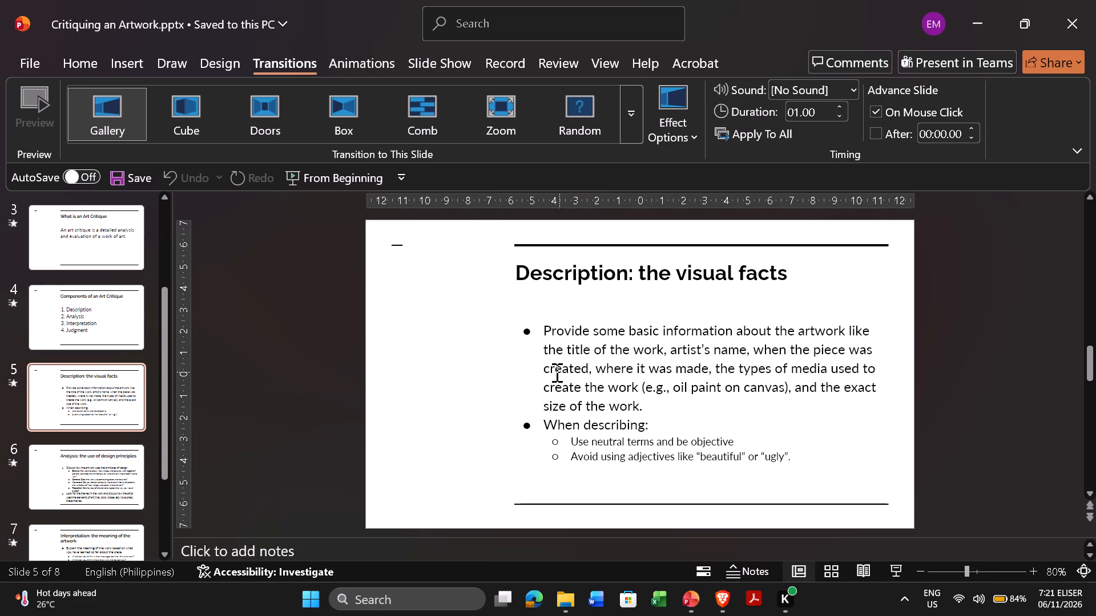
{"action": "left_click", "coordinate": [581, 372]}
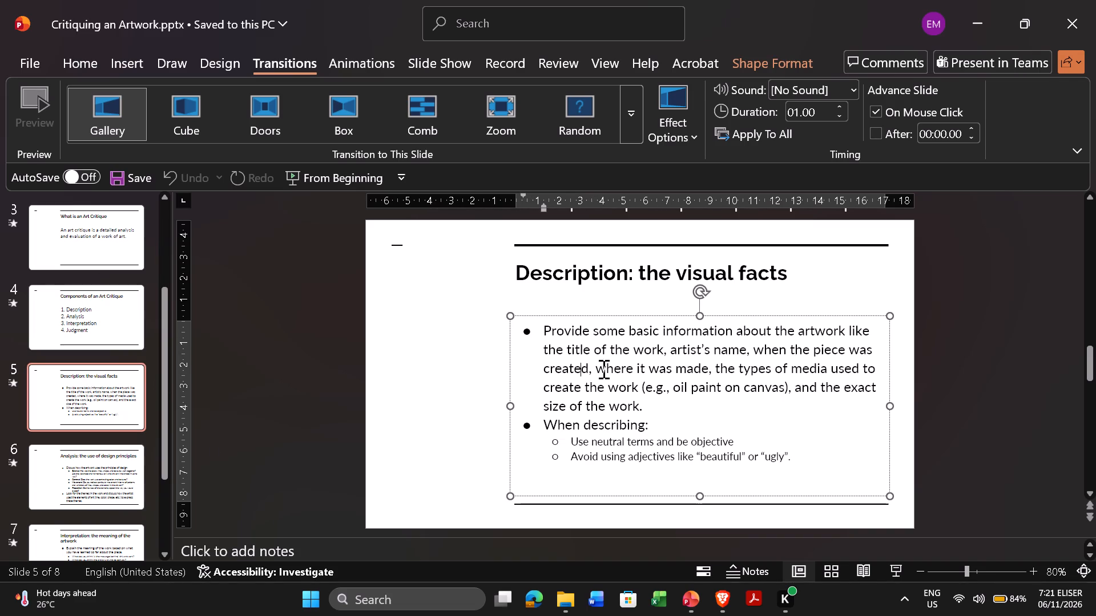
{"action": "left_click", "coordinate": [76, 66]}
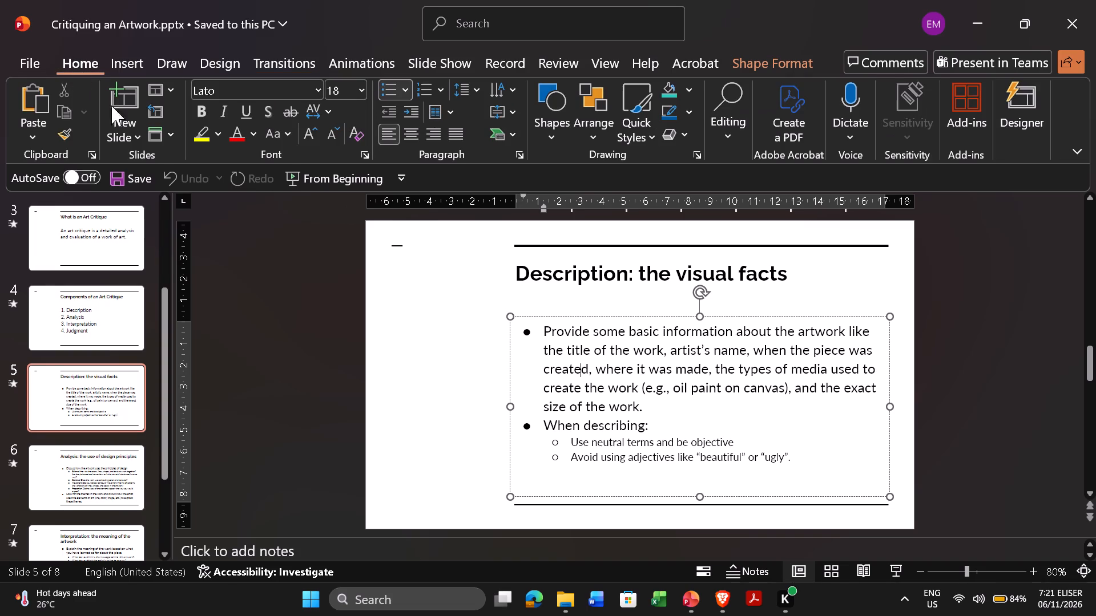
{"action": "left_click", "coordinate": [579, 443]}
{"action": "left_click", "coordinate": [570, 365]}
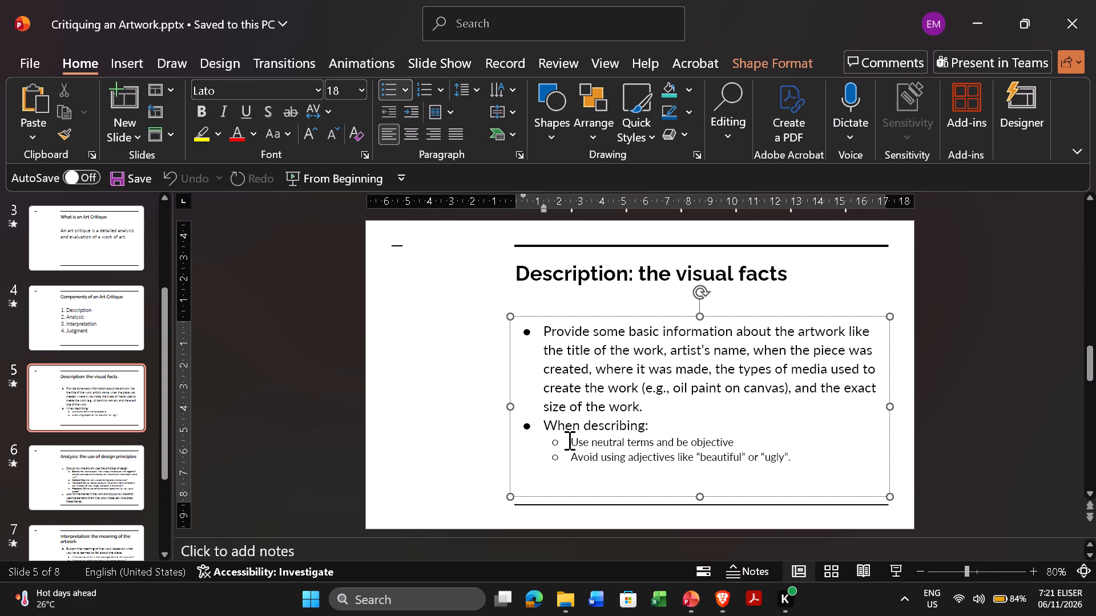
{"action": "left_click_drag", "start_coordinate": [567, 439], "coordinate": [793, 464]}
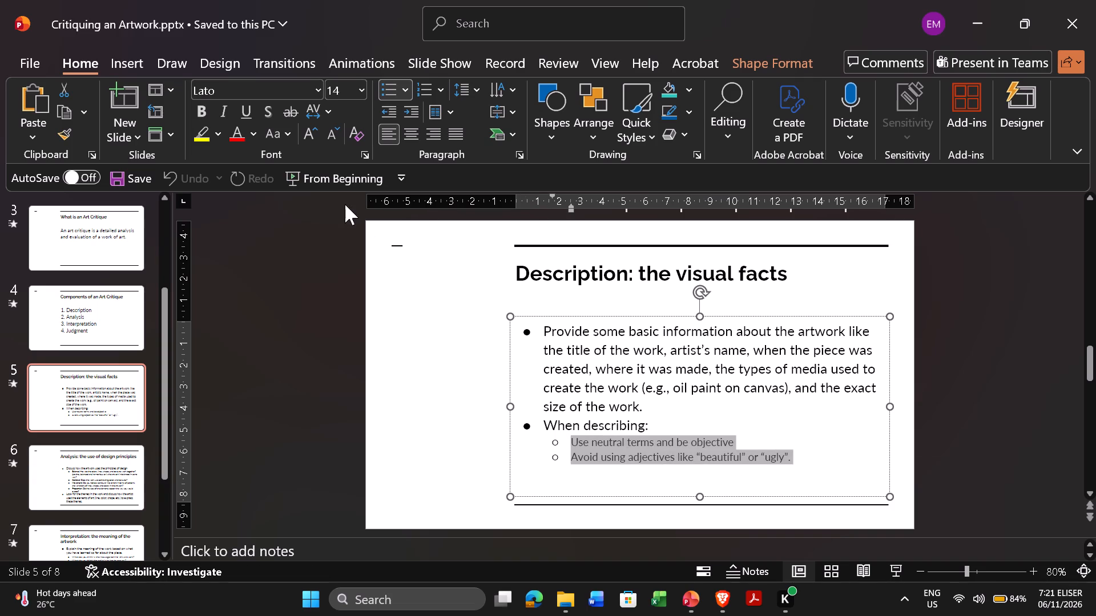
{"action": "left_click", "coordinate": [361, 86]}
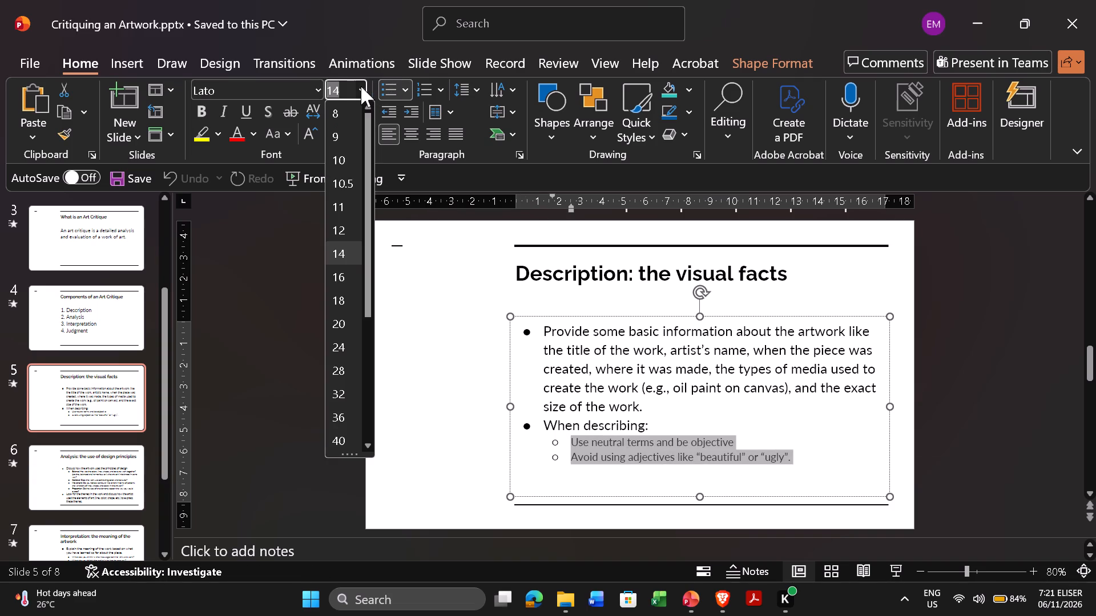
{"action": "left_click", "coordinate": [344, 299]}
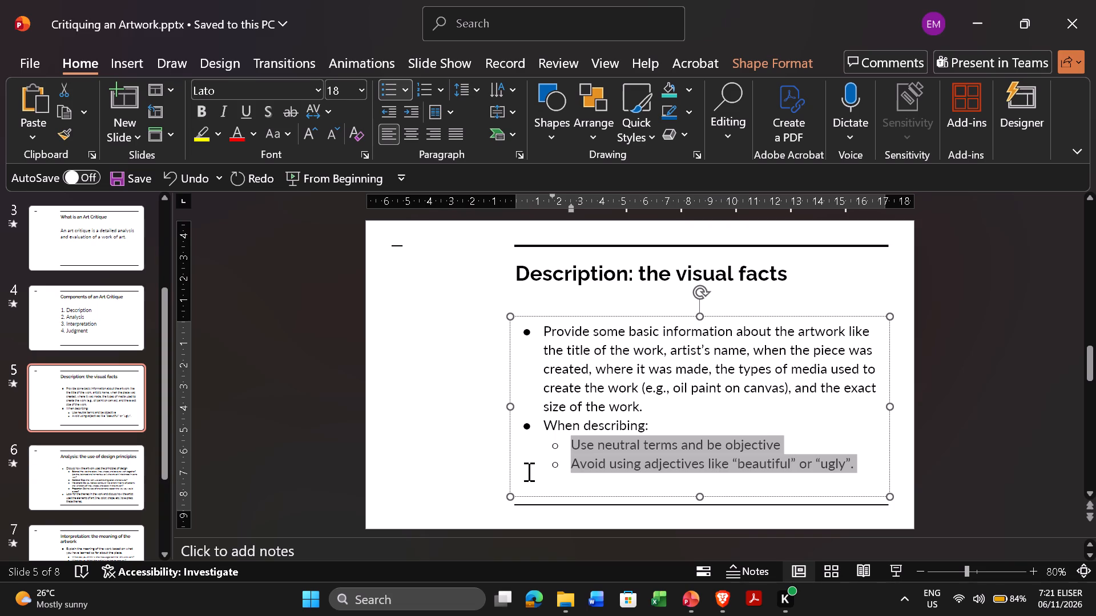
Make the "When describing:" line on slide 5 bold.
{"action": "left_click_drag", "start_coordinate": [544, 423], "coordinate": [552, 425]}
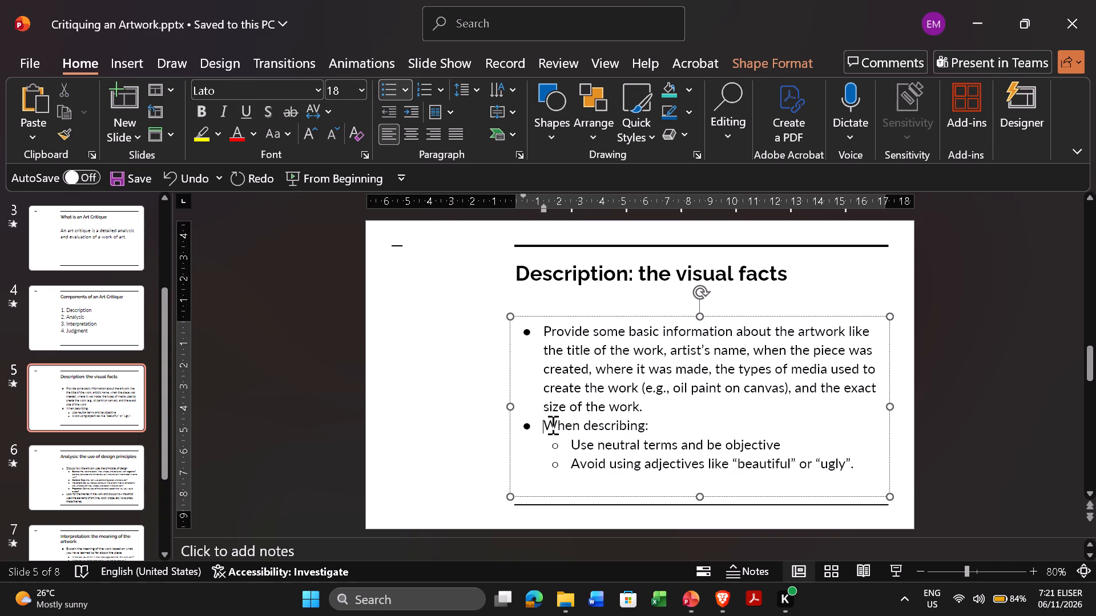
{"action": "left_click_drag", "start_coordinate": [552, 425], "coordinate": [648, 429]}
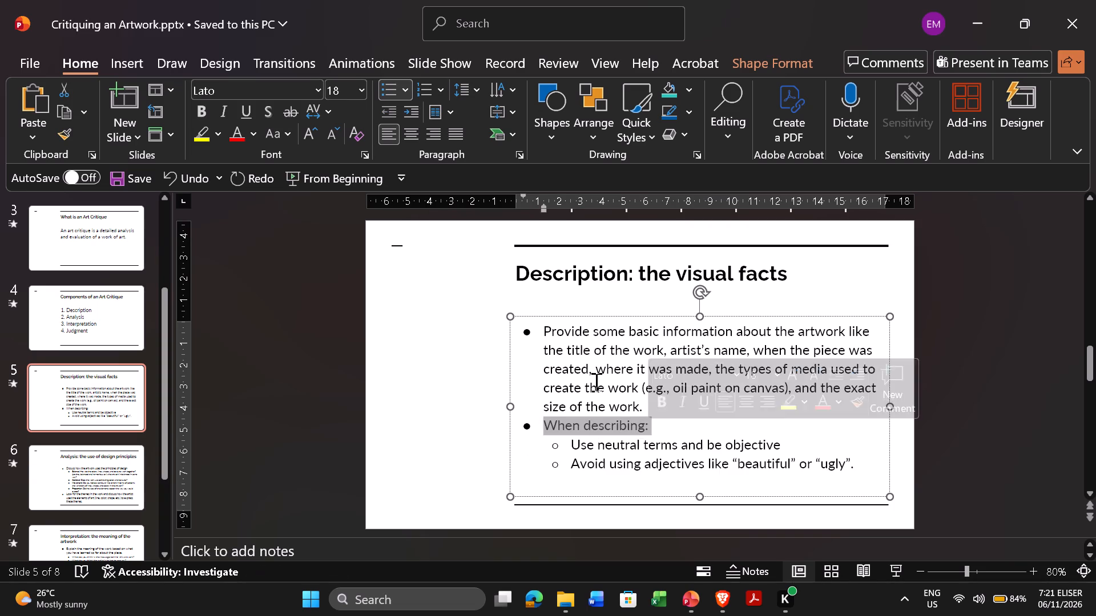
{"action": "left_click", "coordinate": [204, 116]}
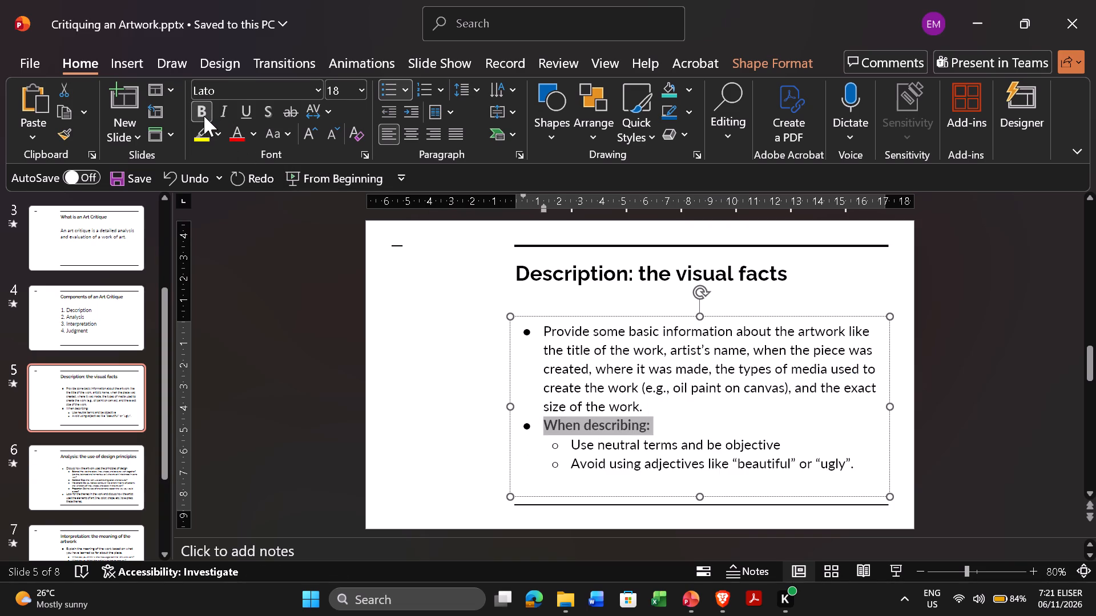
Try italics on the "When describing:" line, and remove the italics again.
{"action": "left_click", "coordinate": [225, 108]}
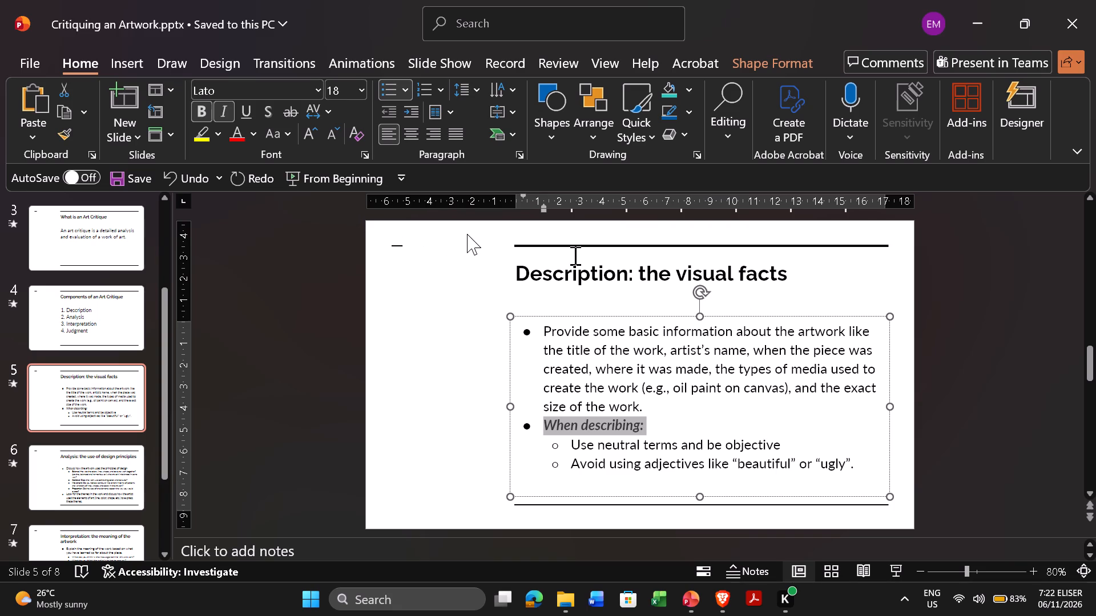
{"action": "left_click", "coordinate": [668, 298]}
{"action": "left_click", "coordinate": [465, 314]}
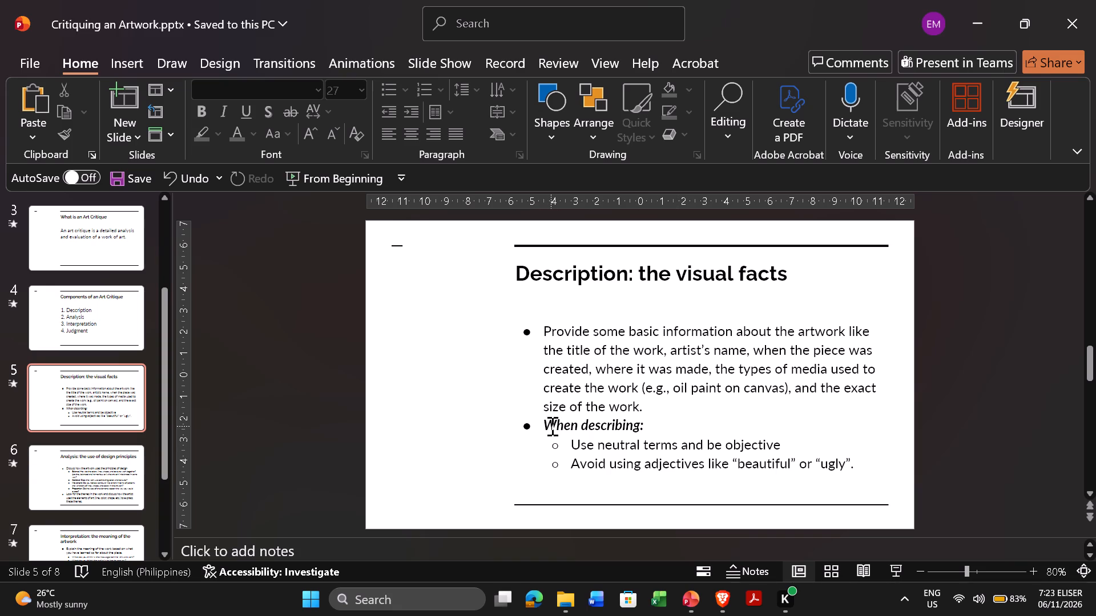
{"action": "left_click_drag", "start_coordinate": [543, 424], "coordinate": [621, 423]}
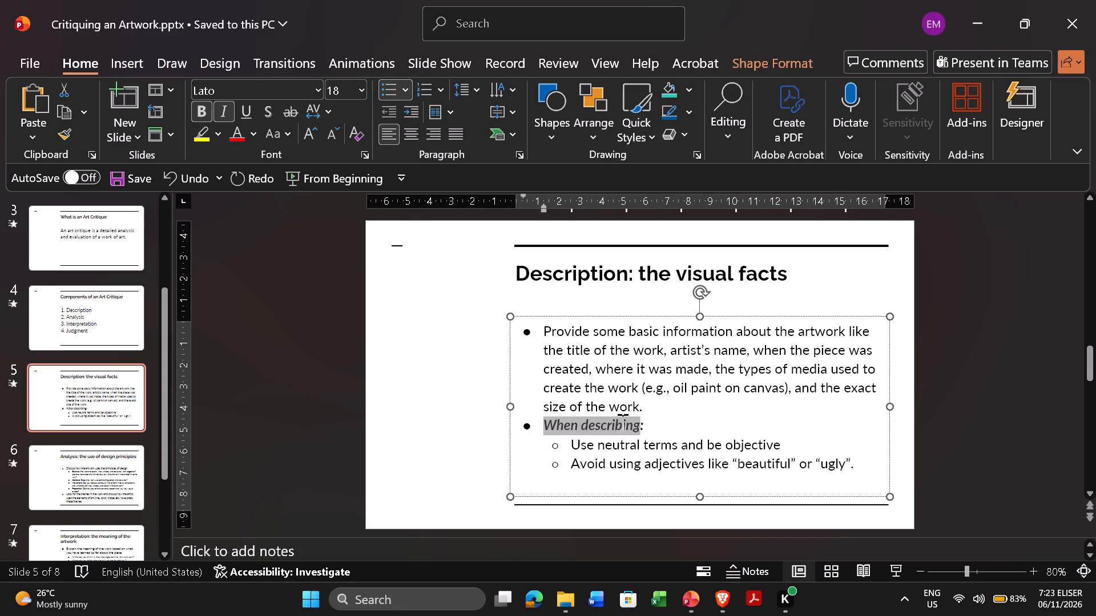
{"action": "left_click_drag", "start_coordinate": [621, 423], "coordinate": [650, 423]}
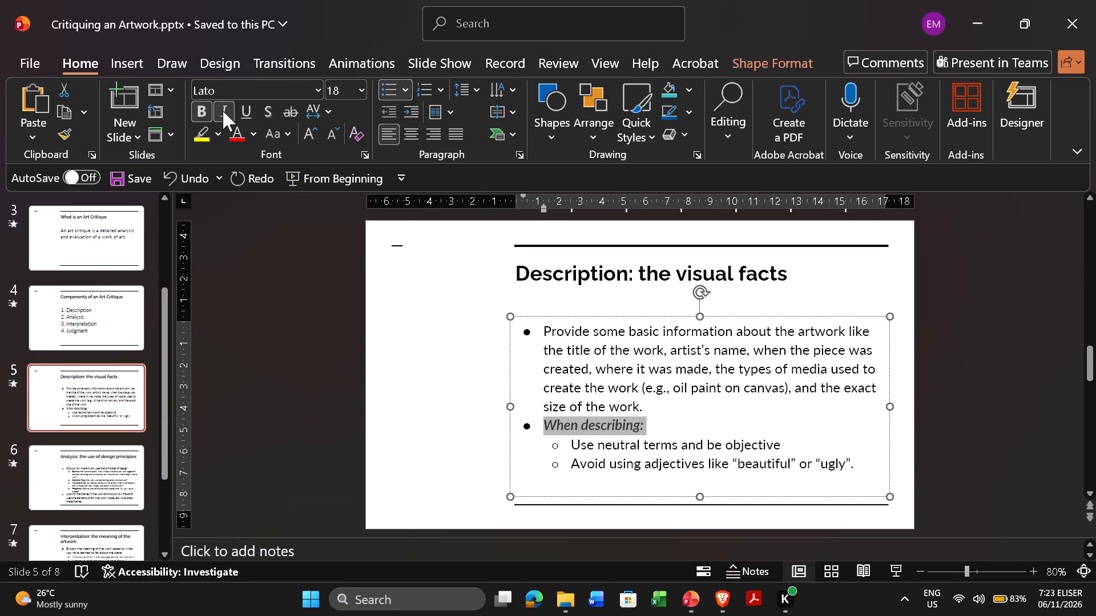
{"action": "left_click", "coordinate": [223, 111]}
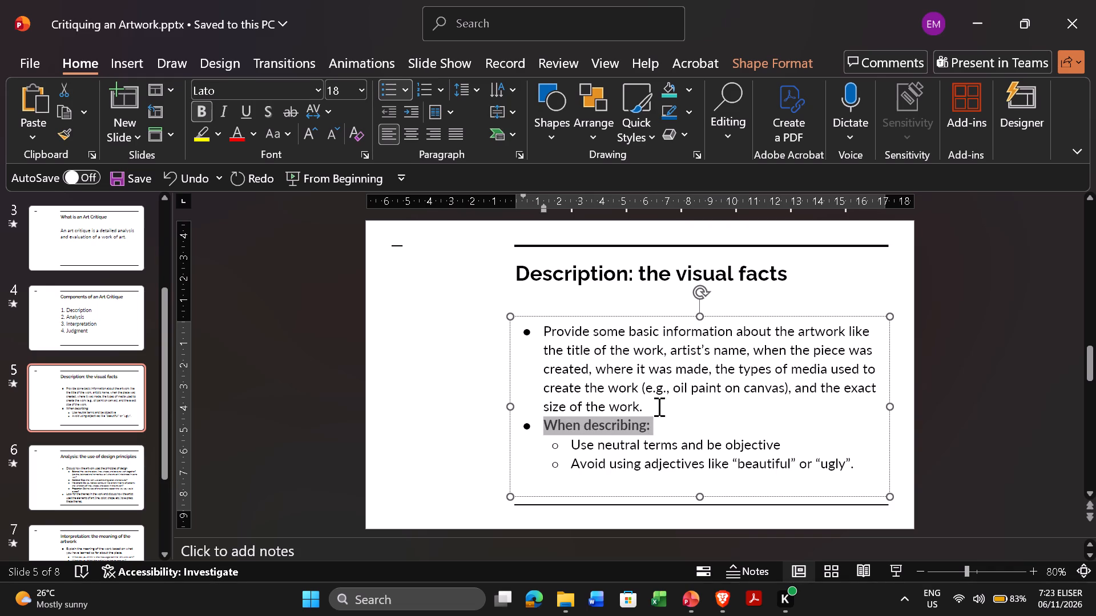
Extend slide 5's body text box upward so its top edge sits just below the title.
{"action": "left_click_drag", "start_coordinate": [698, 313], "coordinate": [693, 302]}
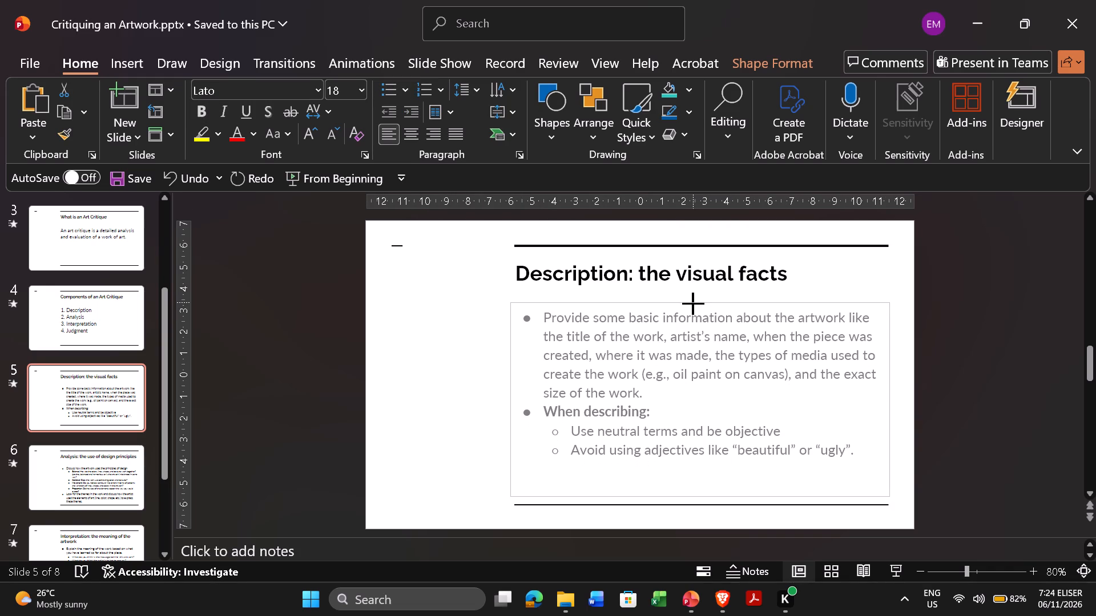
{"action": "left_click_drag", "start_coordinate": [693, 302], "coordinate": [690, 298]}
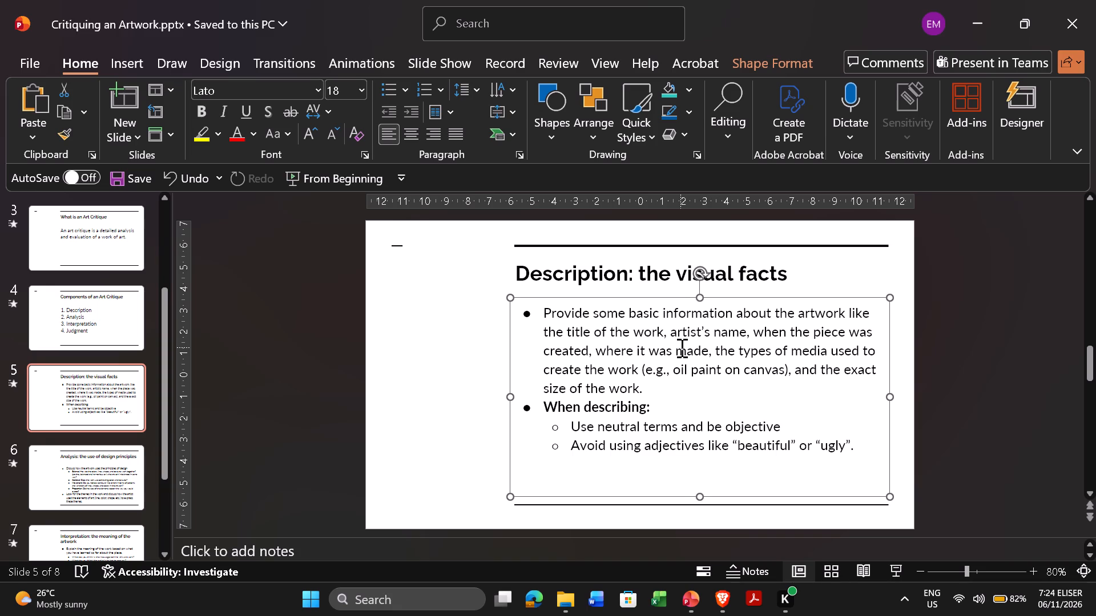
Insert a blank line without a bullet between the first bullet and "When describing:" on slide 5.
{"action": "left_click", "coordinate": [644, 390]}
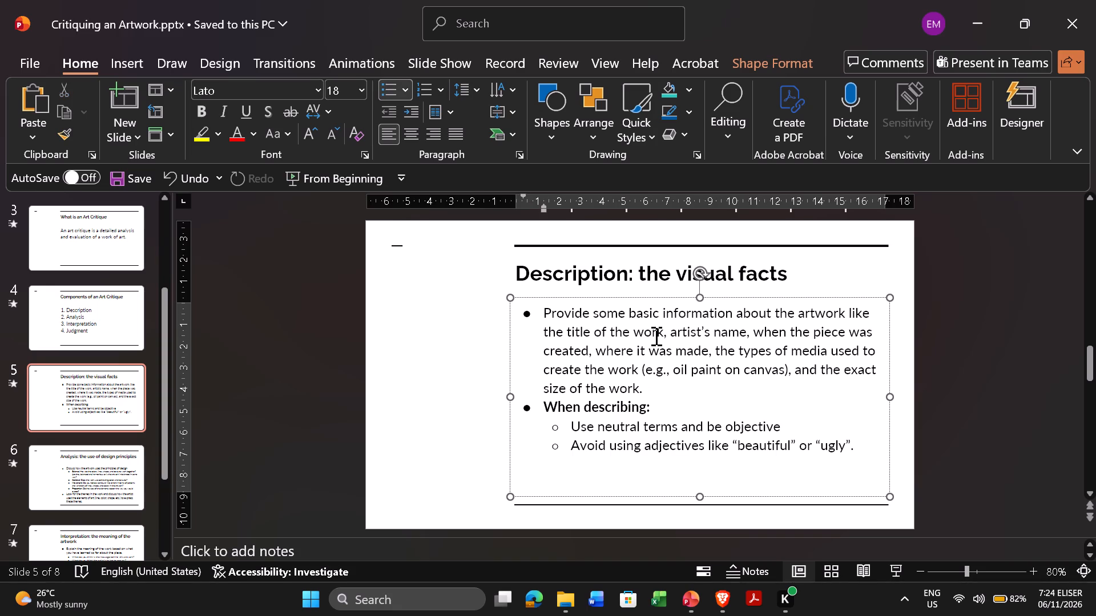
{"action": "key", "text": "Return"}
{"action": "key", "text": "BackSpace"}
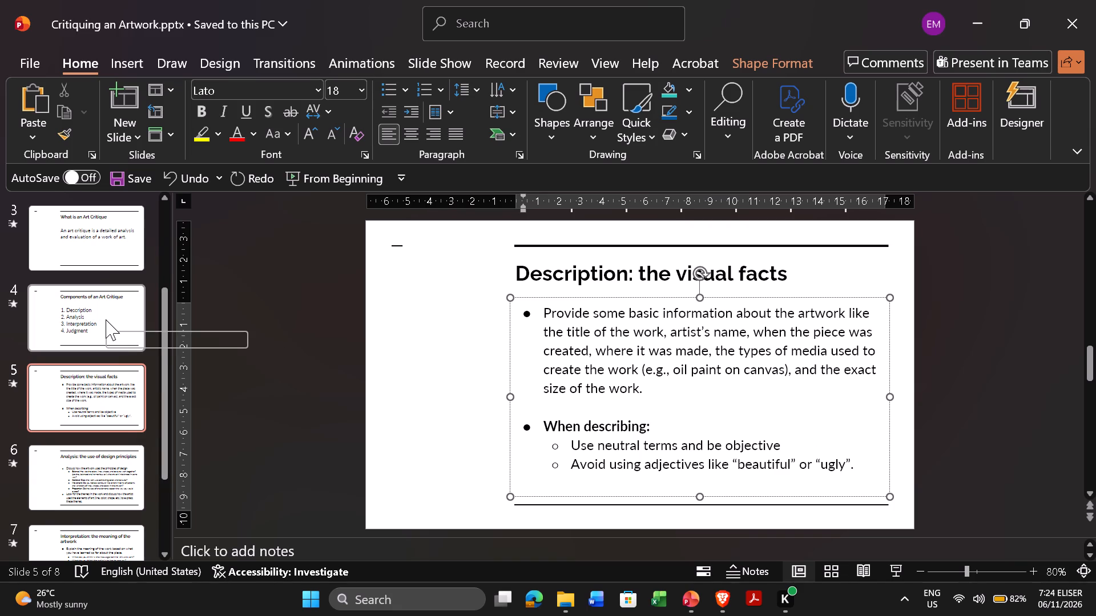
On slide 6, Analysis: the use of design principles, extend the body text box upward to just below the title.
{"action": "left_click", "coordinate": [115, 468]}
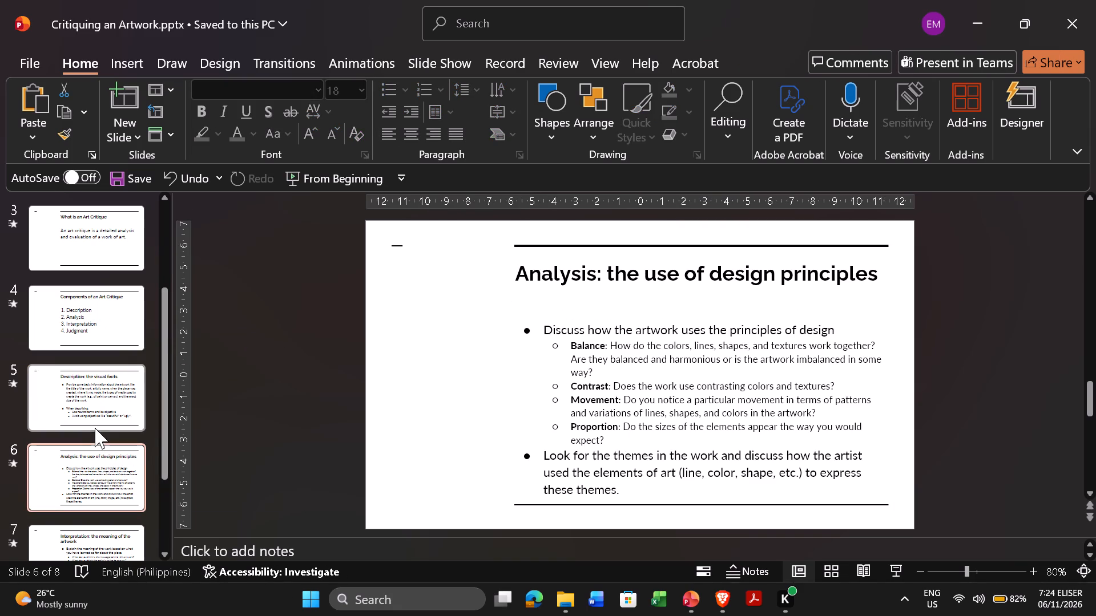
{"action": "left_click", "coordinate": [628, 334]}
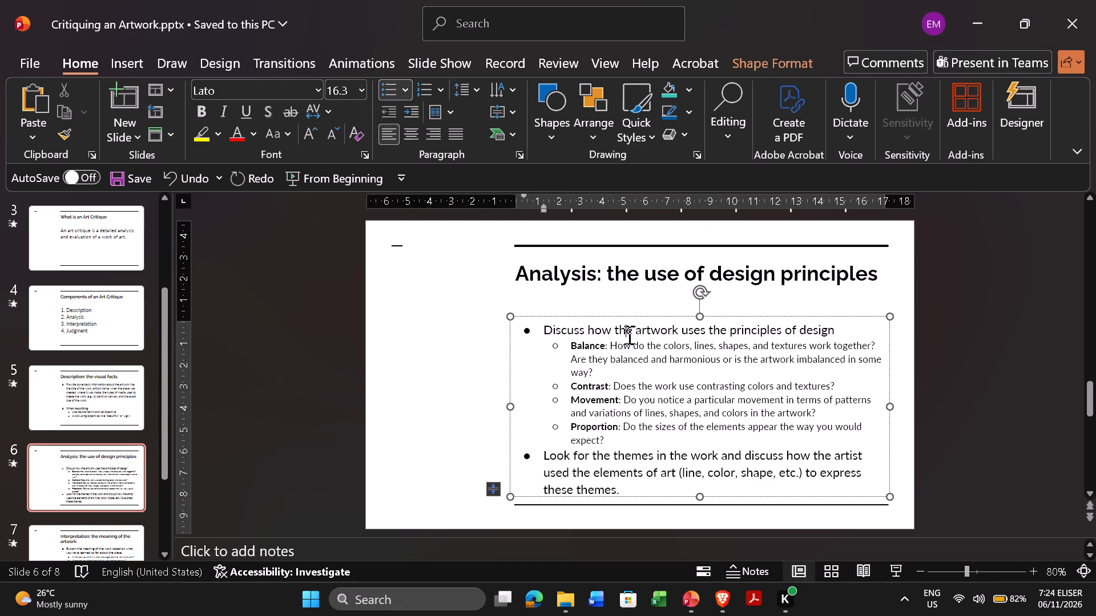
{"action": "left_click_drag", "start_coordinate": [700, 316], "coordinate": [696, 297]}
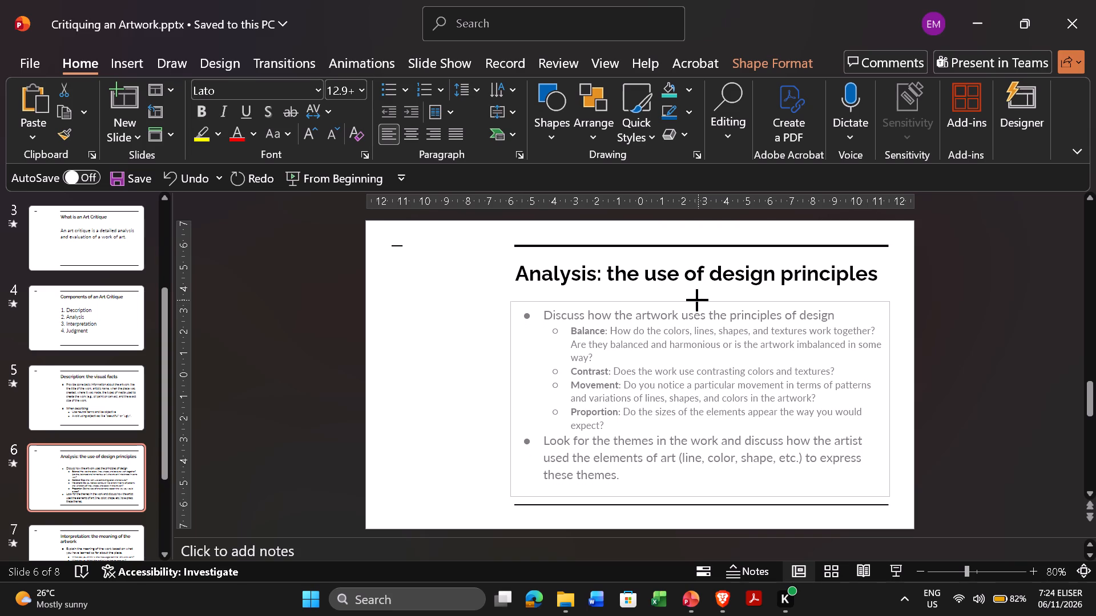
{"action": "left_click_drag", "start_coordinate": [696, 297], "coordinate": [695, 294]}
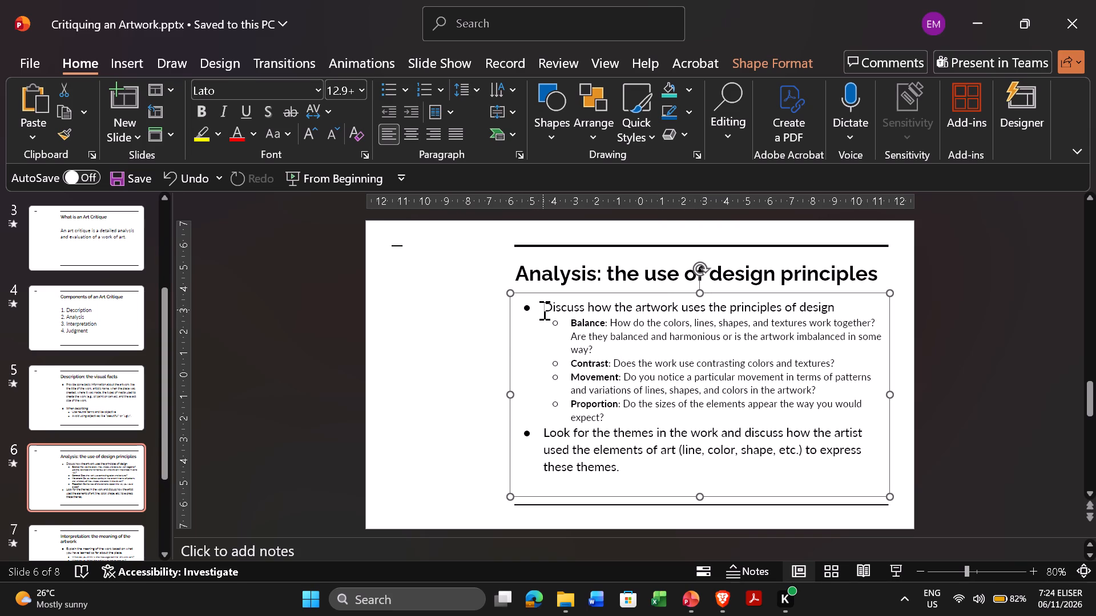
Make slide 6's first bullet, "Discuss how the artwork uses the principles of design", bold.
{"action": "left_click_drag", "start_coordinate": [543, 306], "coordinate": [826, 309]}
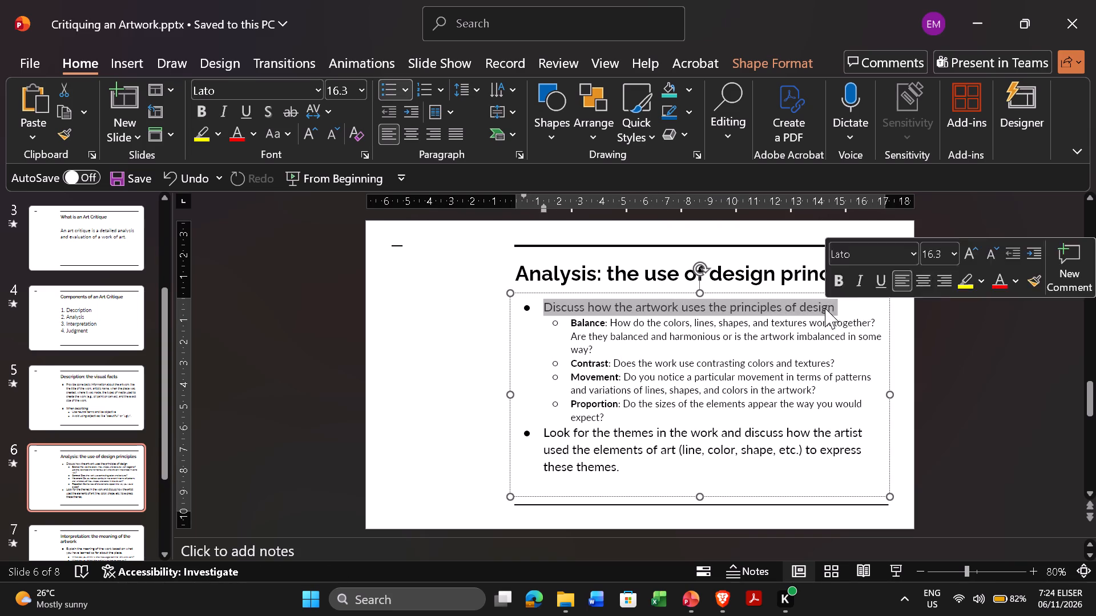
{"action": "key", "text": "ctrl+b"}
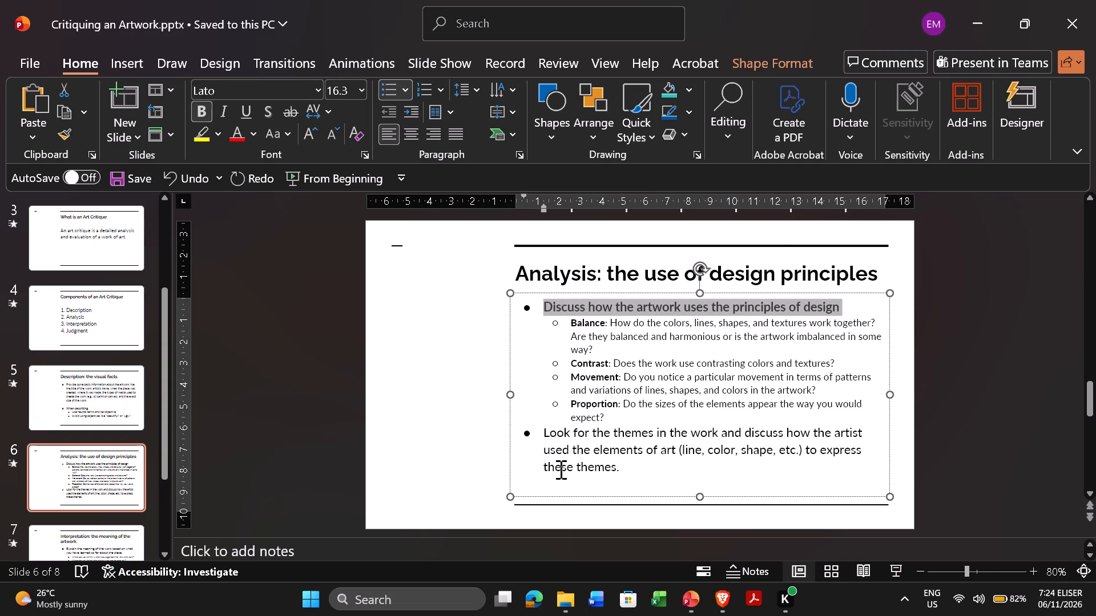
Nudge slide 6's title box up to the horizontal line above it, leaving more space before the body text.
{"action": "left_click", "coordinate": [615, 271]}
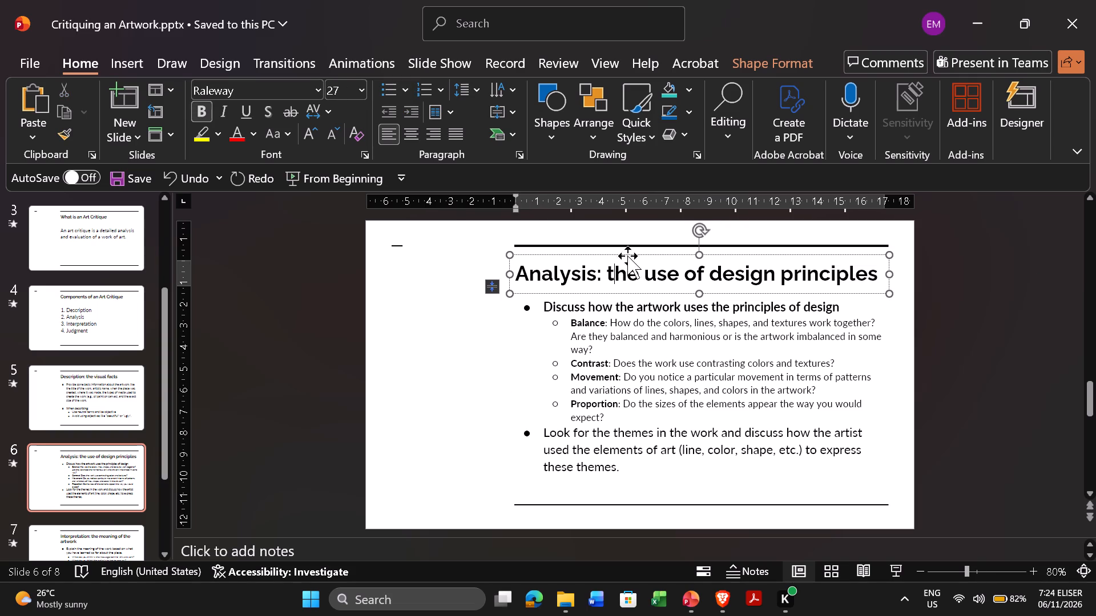
{"action": "left_click", "coordinate": [698, 253]}
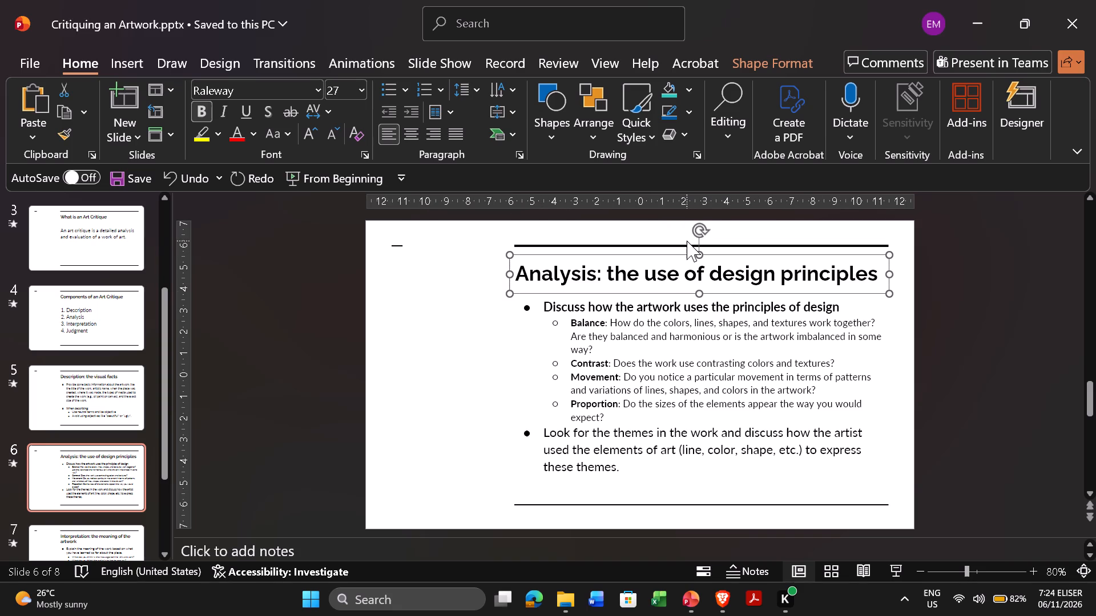
{"action": "key", "text": "Up"}
{"action": "key", "text": "Up"}
{"action": "key", "text": "Up"}
{"action": "key", "text": "Up"}
{"action": "key", "text": "Up"}
{"action": "key", "text": "Up"}
{"action": "key", "text": "Up"}
{"action": "key", "text": "Up"}
{"action": "key", "text": "Up"}
{"action": "key", "text": "Up"}
{"action": "key", "text": "Up"}
{"action": "key", "text": "Up"}
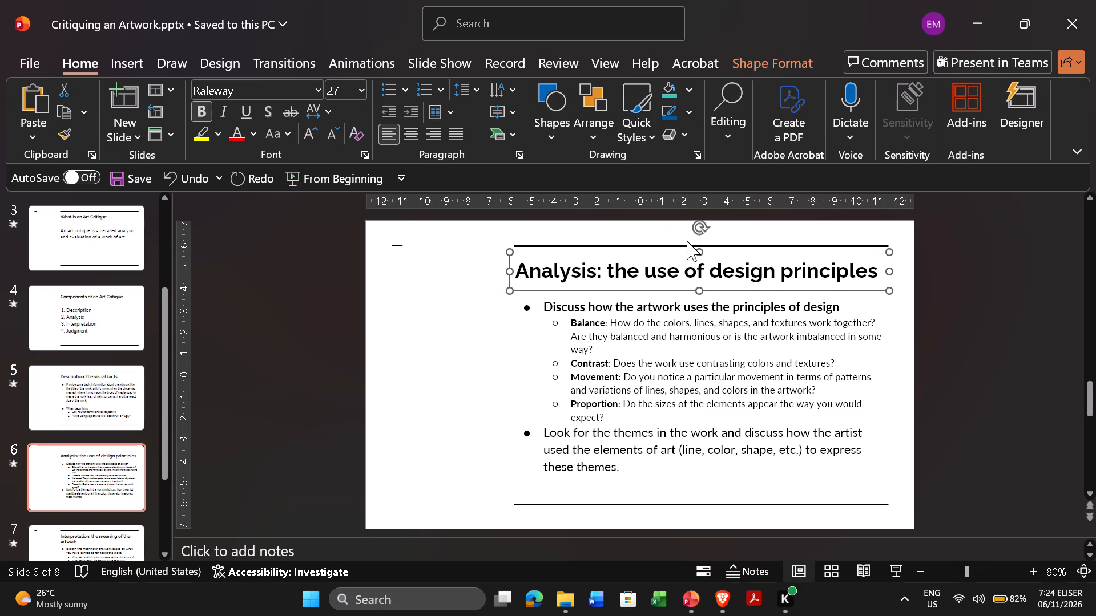
{"action": "key", "text": "Down"}
{"action": "key", "text": "Up"}
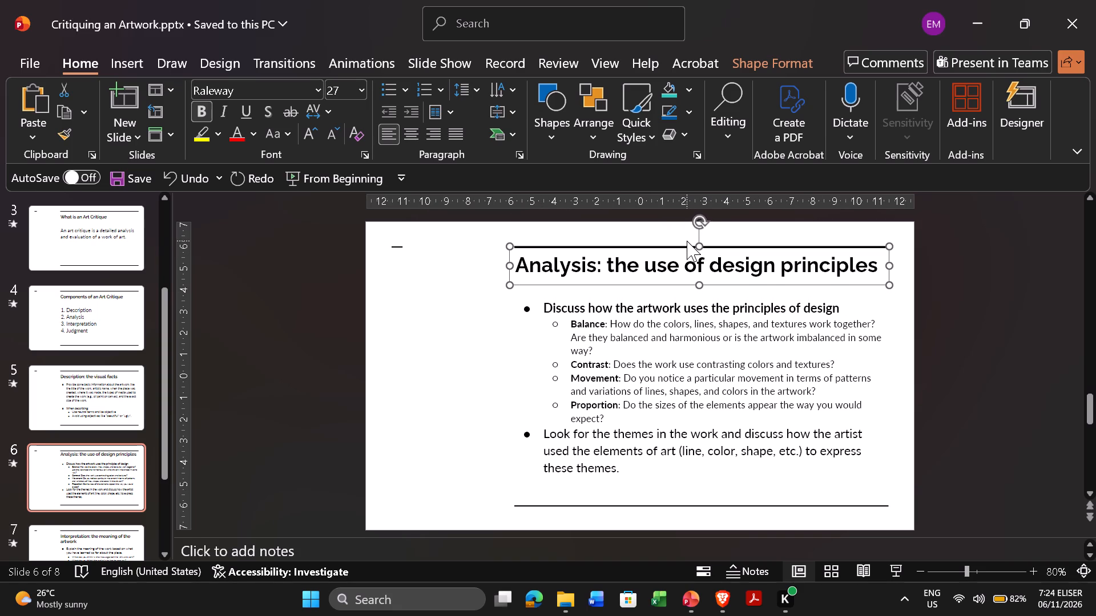
Extend slide 6's body text box up to just below the title and widen it slightly on both sides.
{"action": "left_click", "coordinate": [624, 315]}
{"action": "left_click_drag", "start_coordinate": [702, 294], "coordinate": [700, 281]}
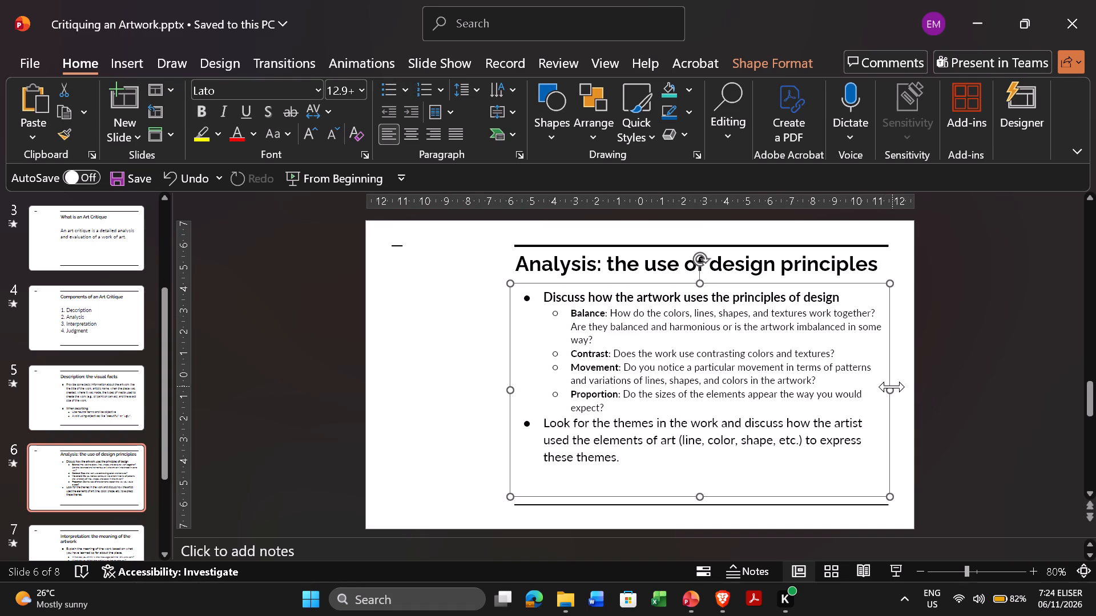
{"action": "left_click_drag", "start_coordinate": [892, 387], "coordinate": [898, 387]}
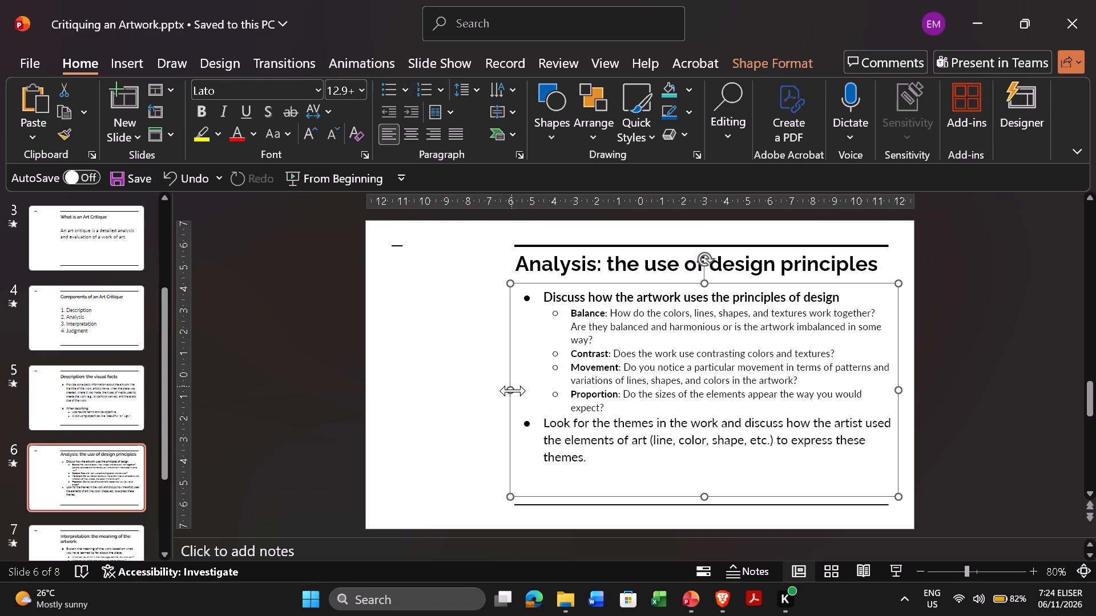
{"action": "left_click_drag", "start_coordinate": [511, 389], "coordinate": [502, 386]}
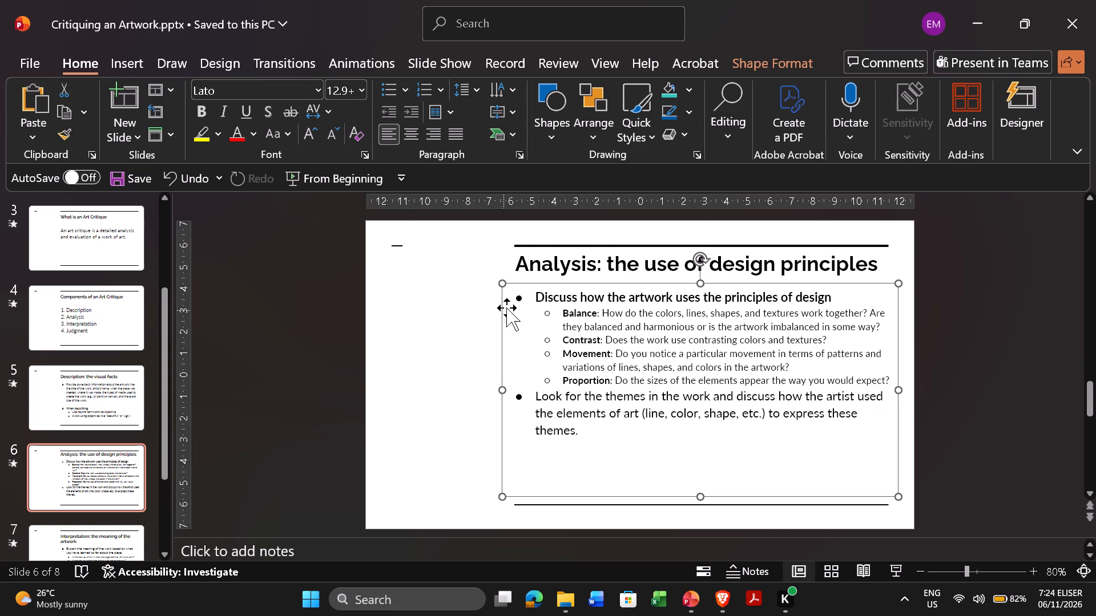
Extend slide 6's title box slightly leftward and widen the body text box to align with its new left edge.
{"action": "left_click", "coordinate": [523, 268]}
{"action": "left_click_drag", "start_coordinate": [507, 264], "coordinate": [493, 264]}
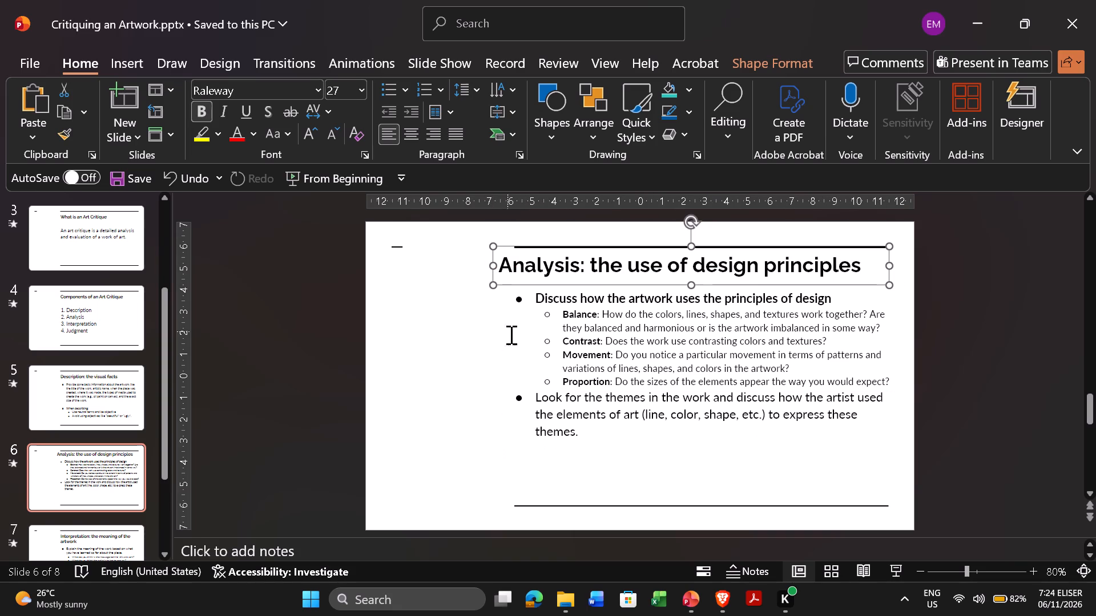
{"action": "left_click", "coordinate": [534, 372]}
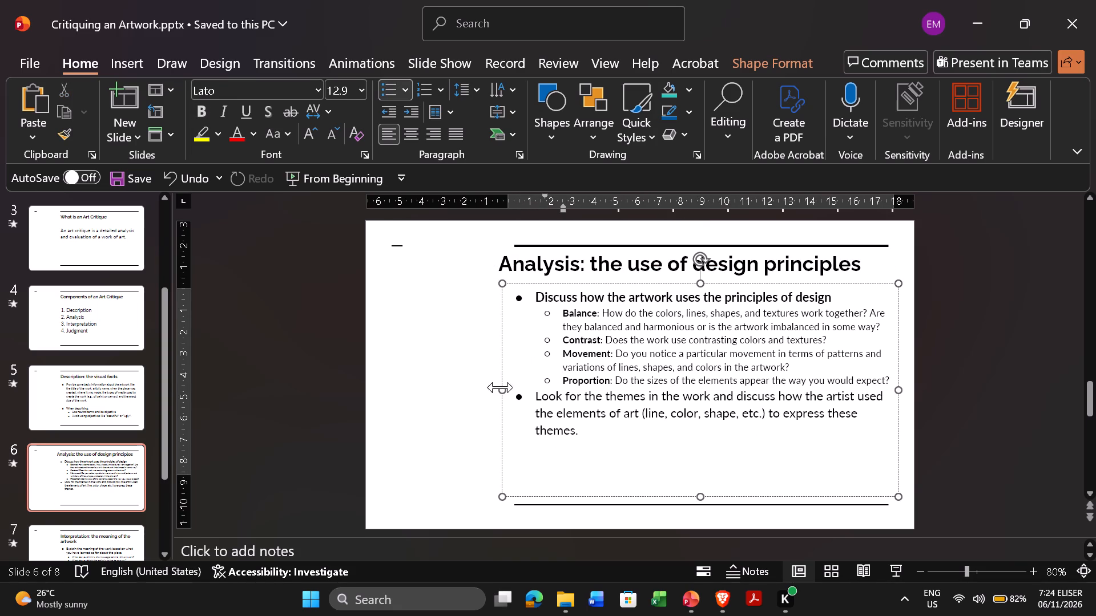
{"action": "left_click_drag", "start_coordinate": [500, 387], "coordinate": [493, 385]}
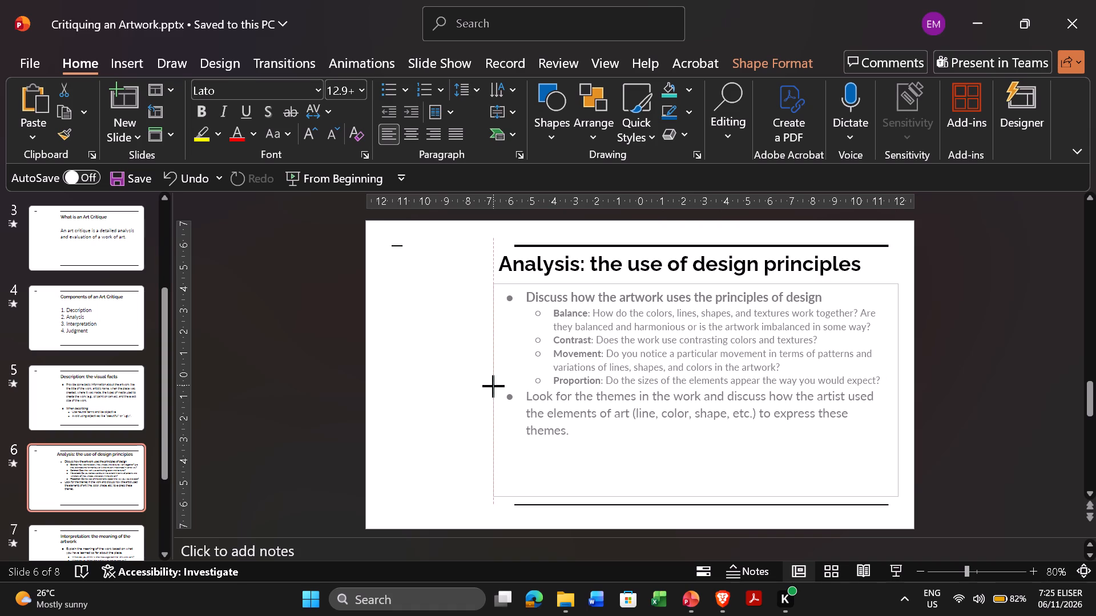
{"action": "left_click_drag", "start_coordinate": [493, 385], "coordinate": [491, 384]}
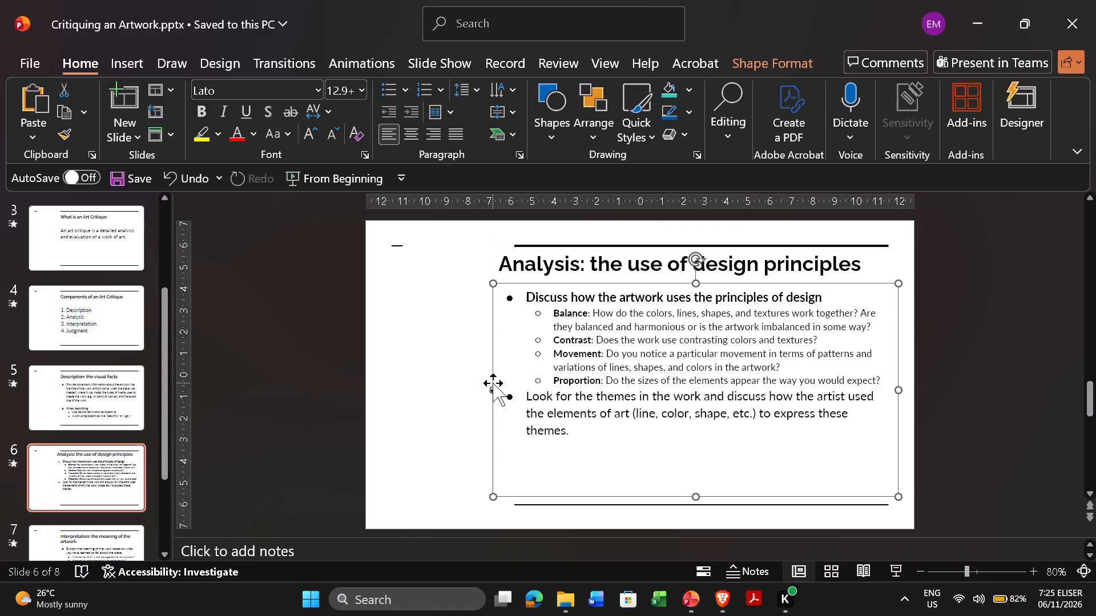
Set the font size of slide 6's first bullet, "Discuss how the artwork uses the principles of design", to 20.
{"action": "left_click", "coordinate": [563, 315]}
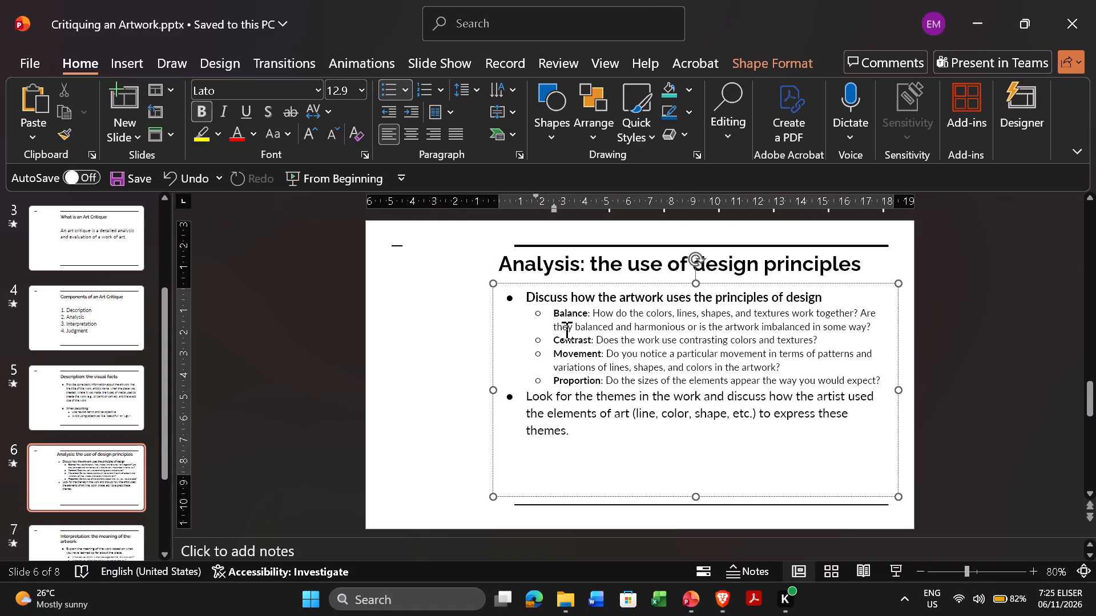
{"action": "left_click", "coordinate": [528, 297]}
{"action": "left_click_drag", "start_coordinate": [521, 296], "coordinate": [535, 296]}
{"action": "left_click_drag", "start_coordinate": [535, 296], "coordinate": [827, 303]}
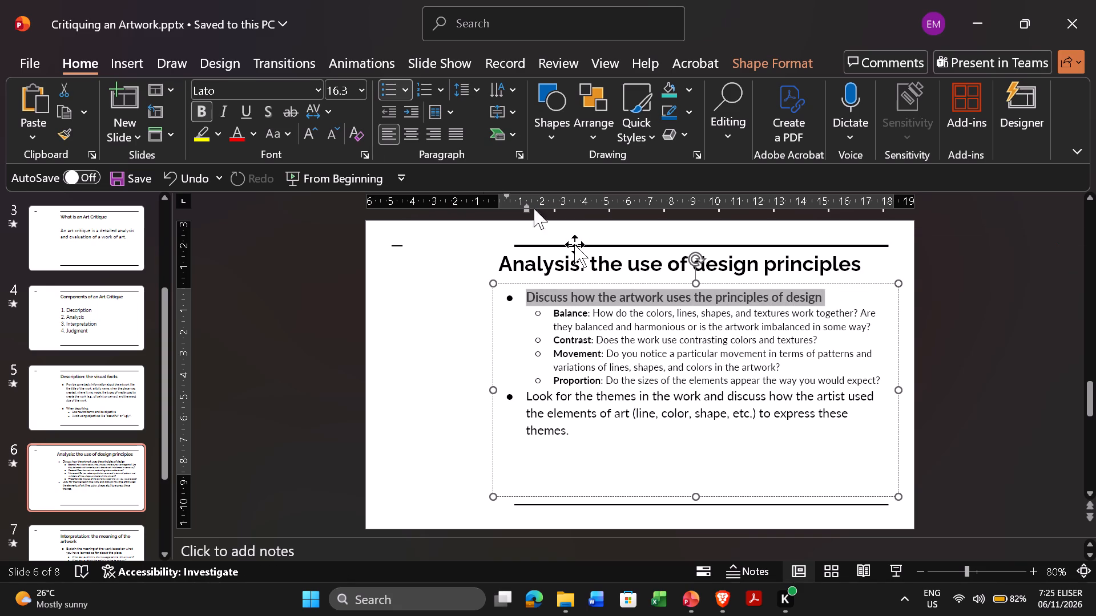
{"action": "left_click", "coordinate": [361, 92]}
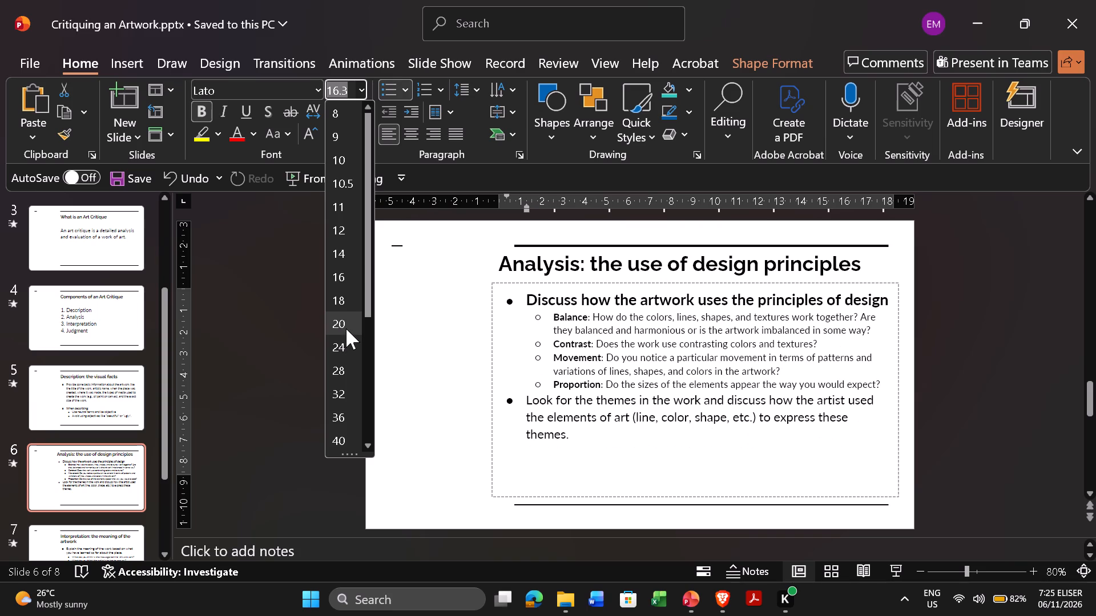
{"action": "left_click", "coordinate": [346, 329]}
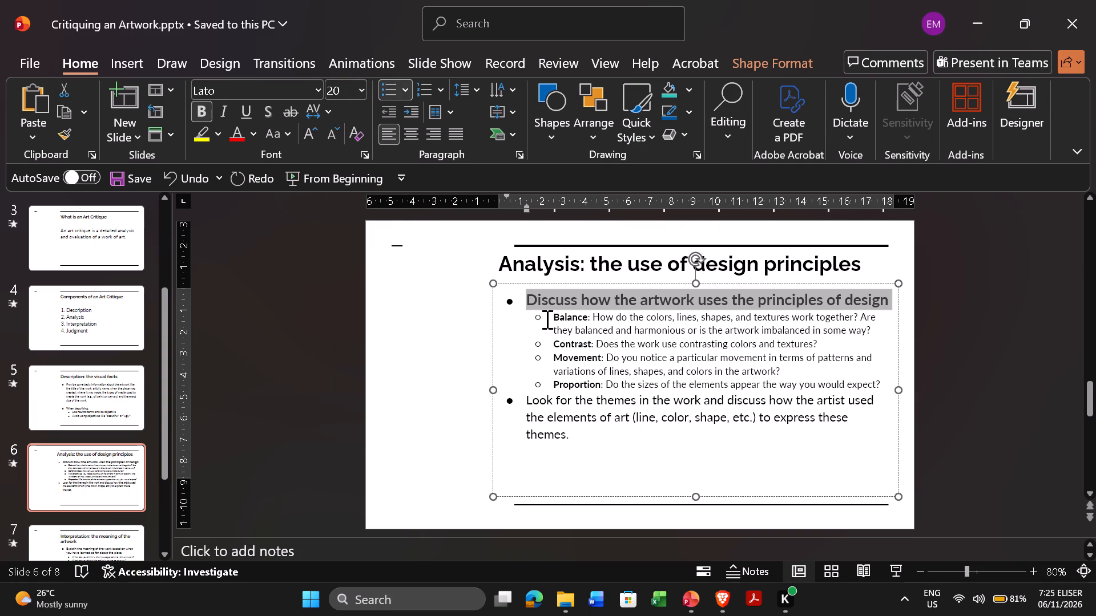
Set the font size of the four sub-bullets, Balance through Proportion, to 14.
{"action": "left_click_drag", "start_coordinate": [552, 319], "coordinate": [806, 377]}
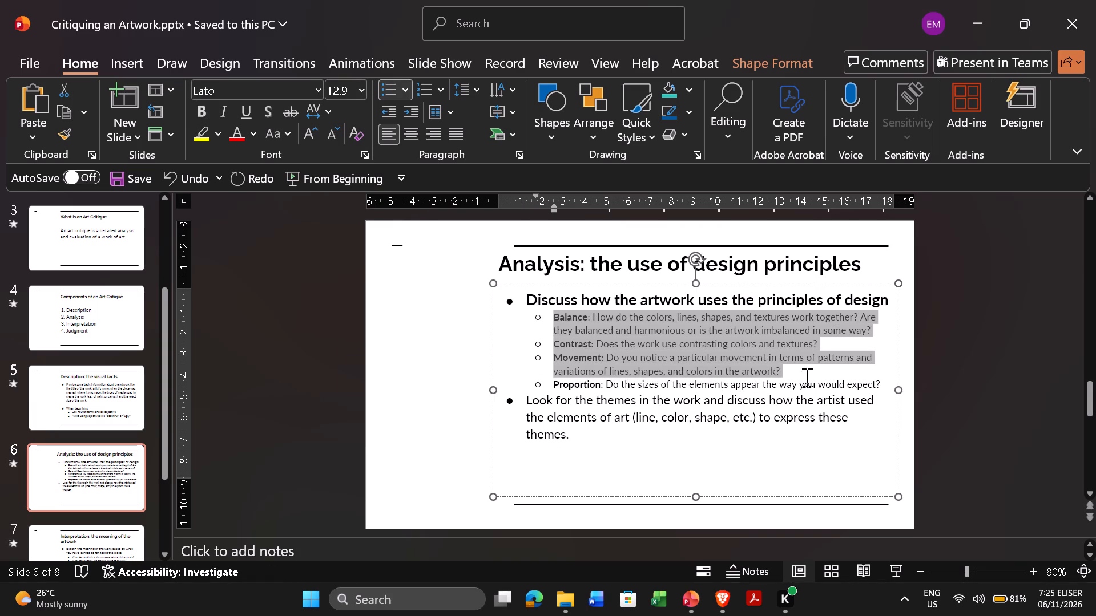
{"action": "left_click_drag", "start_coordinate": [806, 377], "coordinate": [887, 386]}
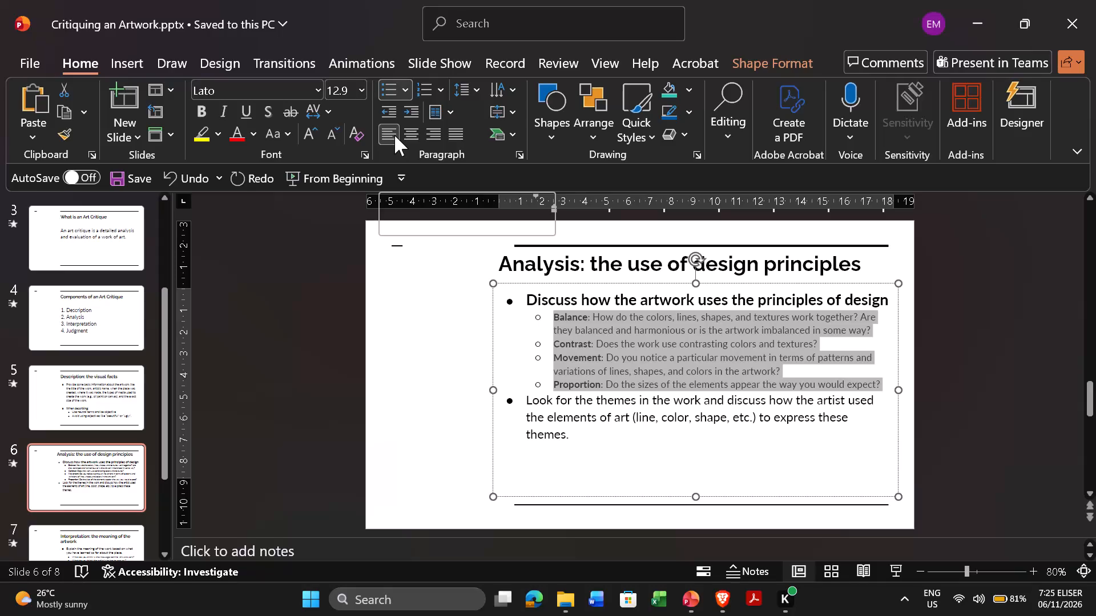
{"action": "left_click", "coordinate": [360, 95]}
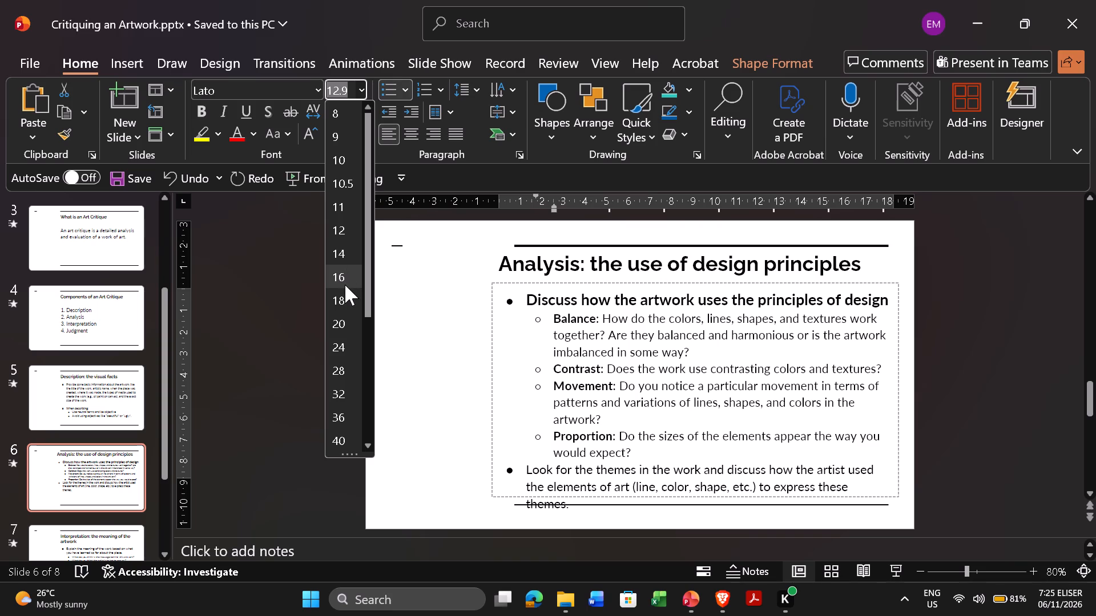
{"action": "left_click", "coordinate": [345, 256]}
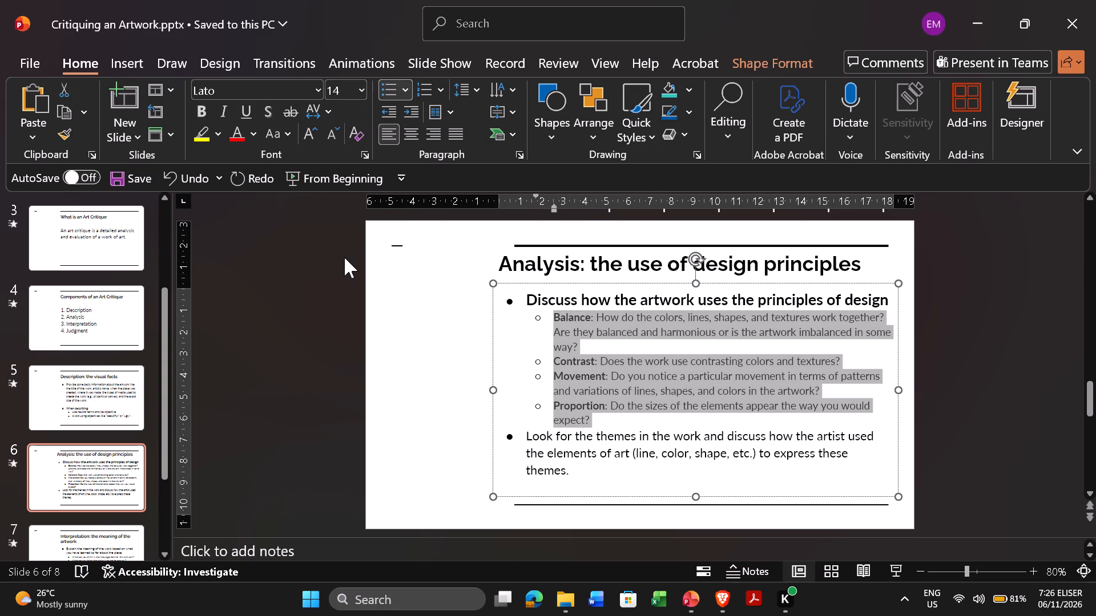
Extend slide 6's title box leftward well past the start of the line above it and set the title's font size to 32.
{"action": "left_click", "coordinate": [543, 266]}
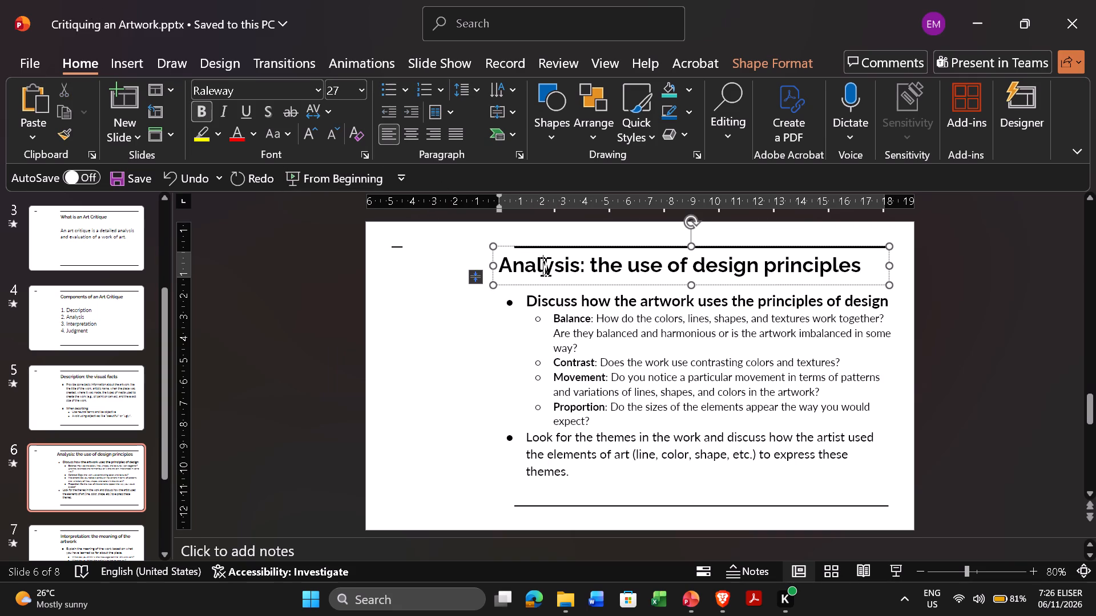
{"action": "left_click_drag", "start_coordinate": [491, 266], "coordinate": [478, 266]}
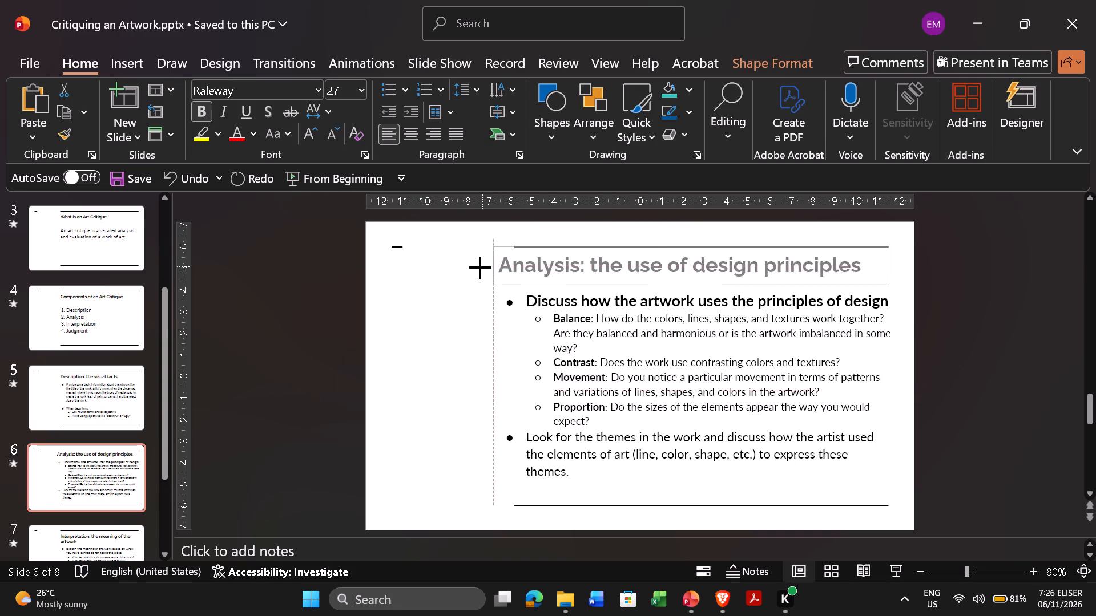
{"action": "left_click_drag", "start_coordinate": [478, 266], "coordinate": [430, 267]}
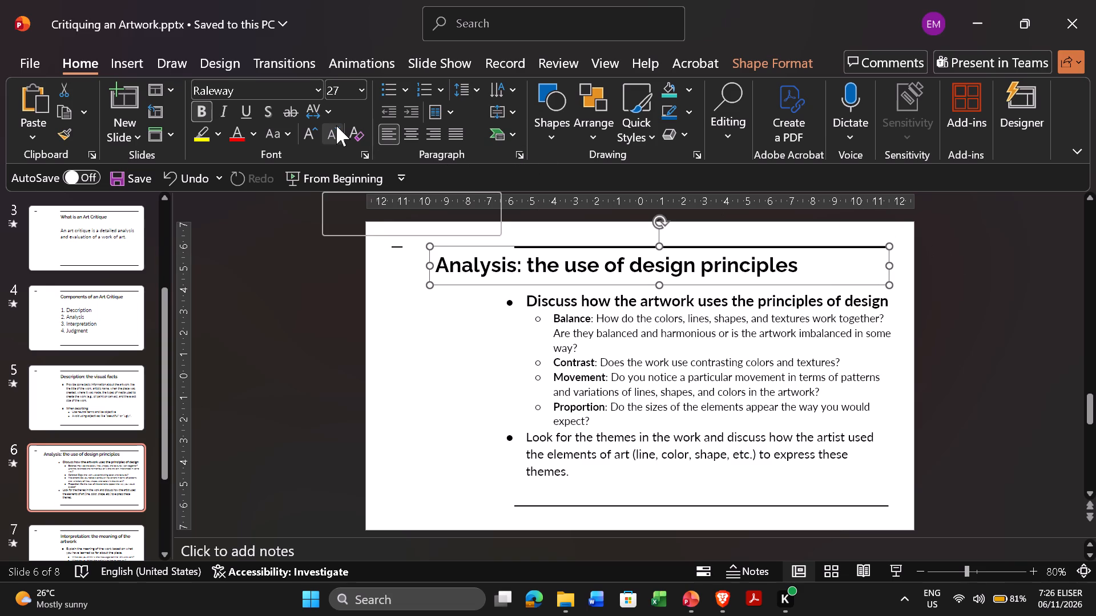
{"action": "left_click", "coordinate": [362, 88]}
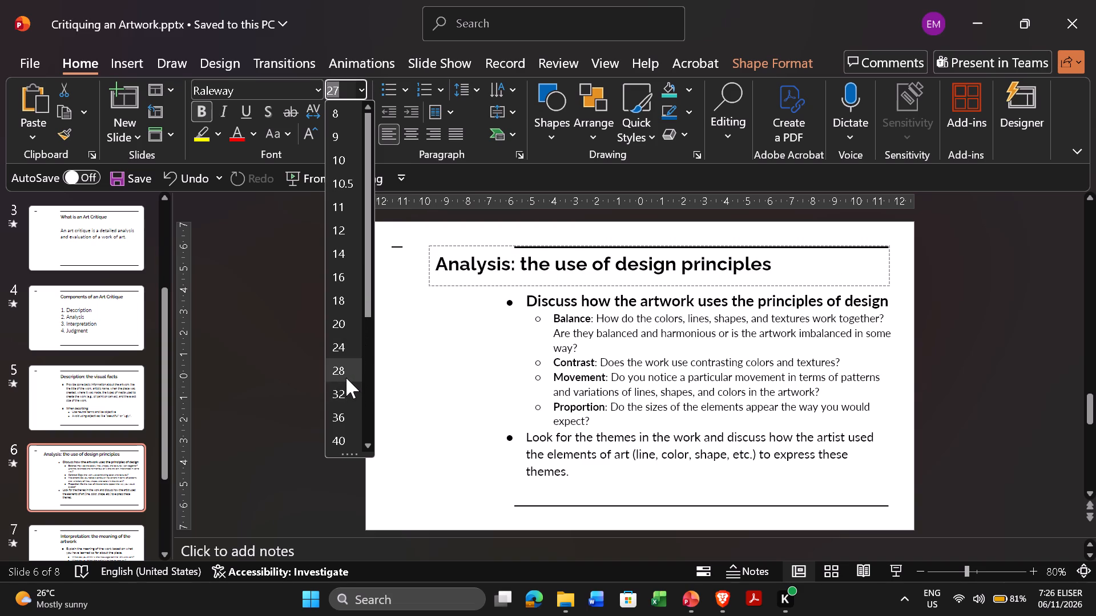
{"action": "left_click", "coordinate": [344, 394]}
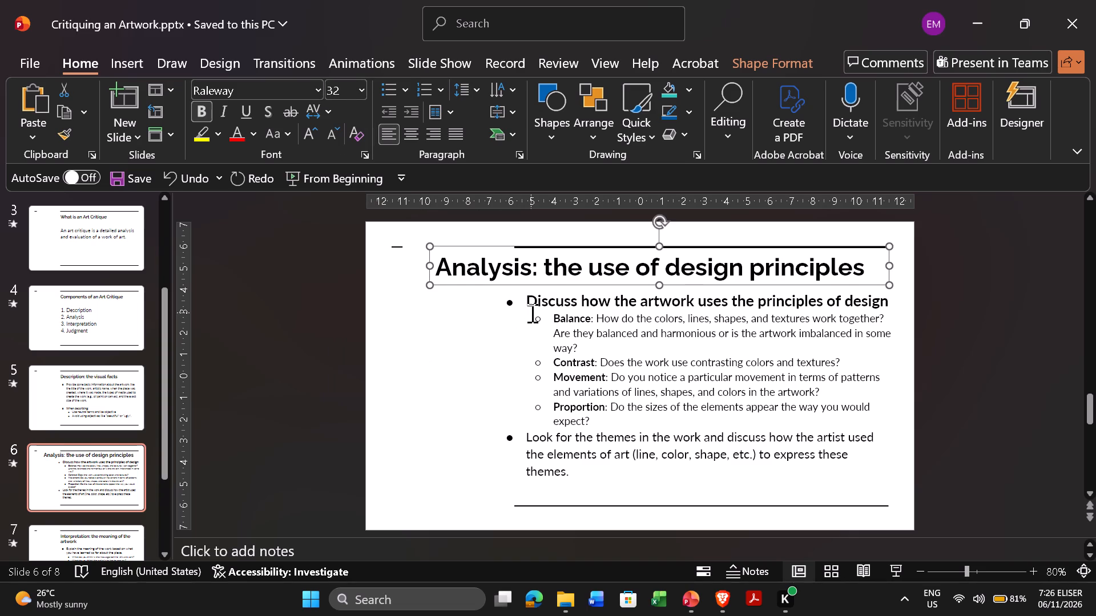
Extend slide 6's body text box leftward to align with the left edge of the title box.
{"action": "left_click", "coordinate": [531, 313]}
{"action": "left_click_drag", "start_coordinate": [494, 390], "coordinate": [421, 385]}
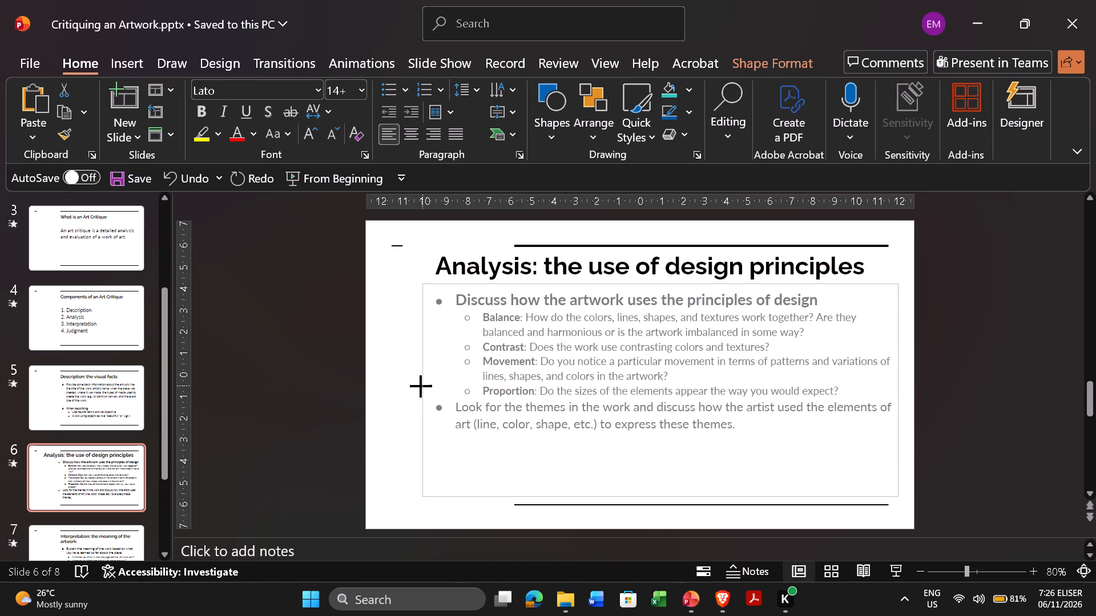
{"action": "left_click_drag", "start_coordinate": [421, 385], "coordinate": [428, 385]}
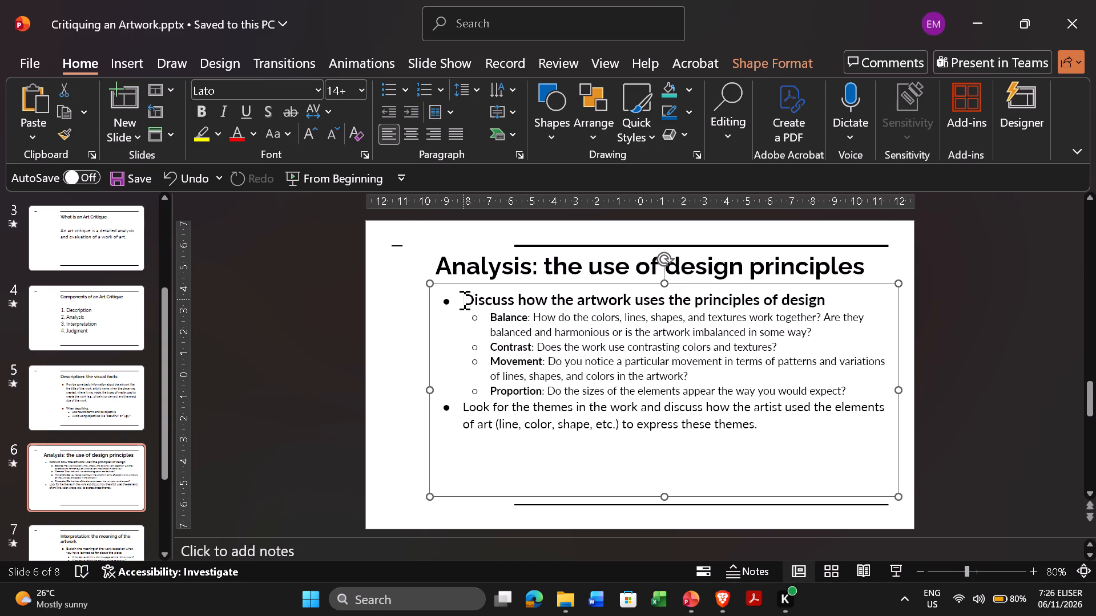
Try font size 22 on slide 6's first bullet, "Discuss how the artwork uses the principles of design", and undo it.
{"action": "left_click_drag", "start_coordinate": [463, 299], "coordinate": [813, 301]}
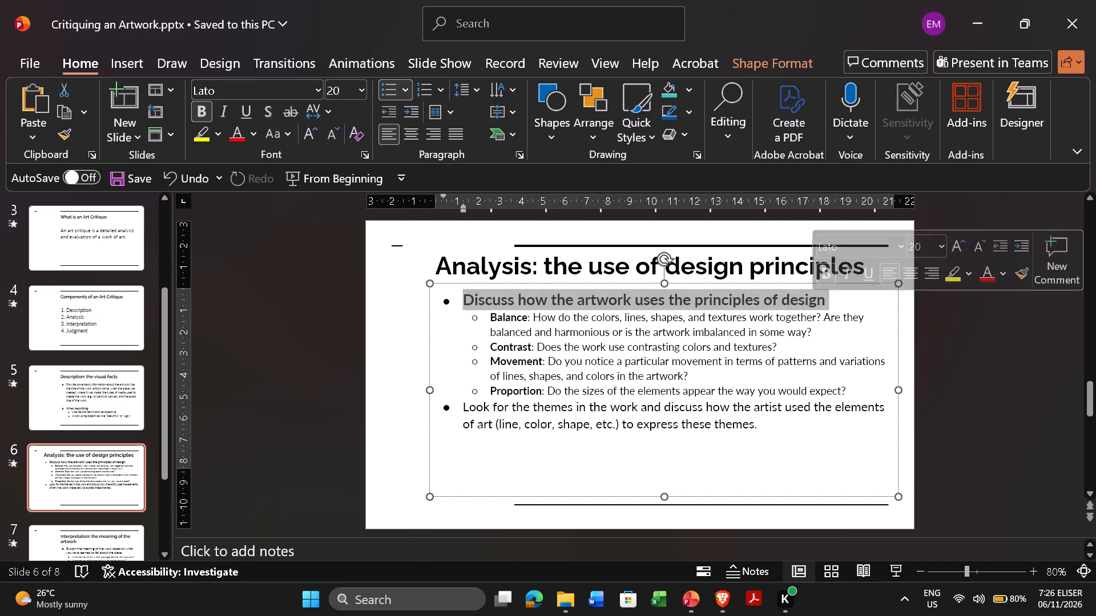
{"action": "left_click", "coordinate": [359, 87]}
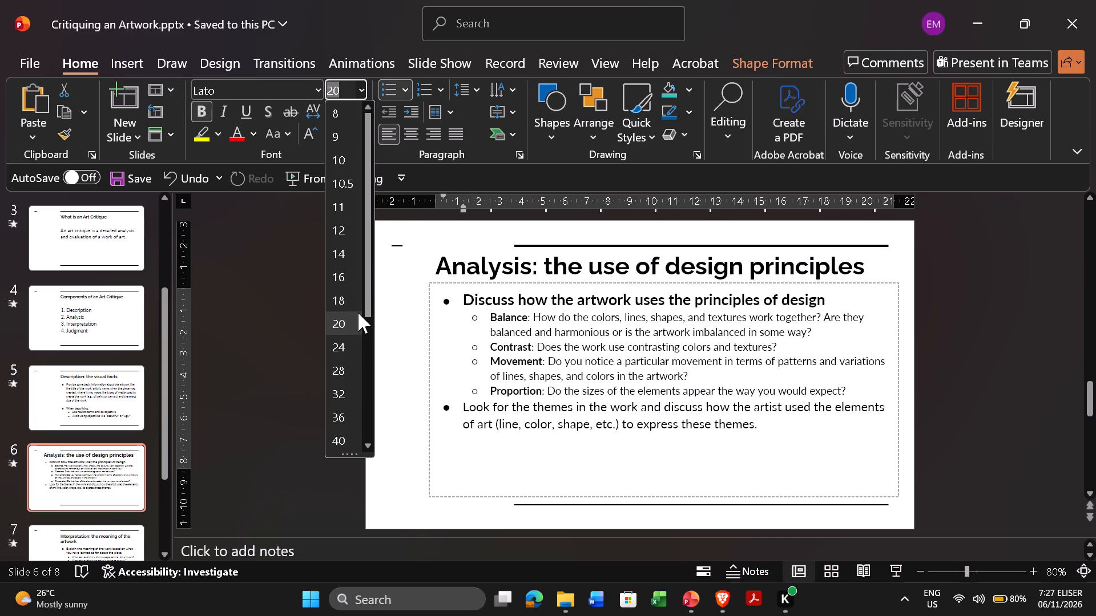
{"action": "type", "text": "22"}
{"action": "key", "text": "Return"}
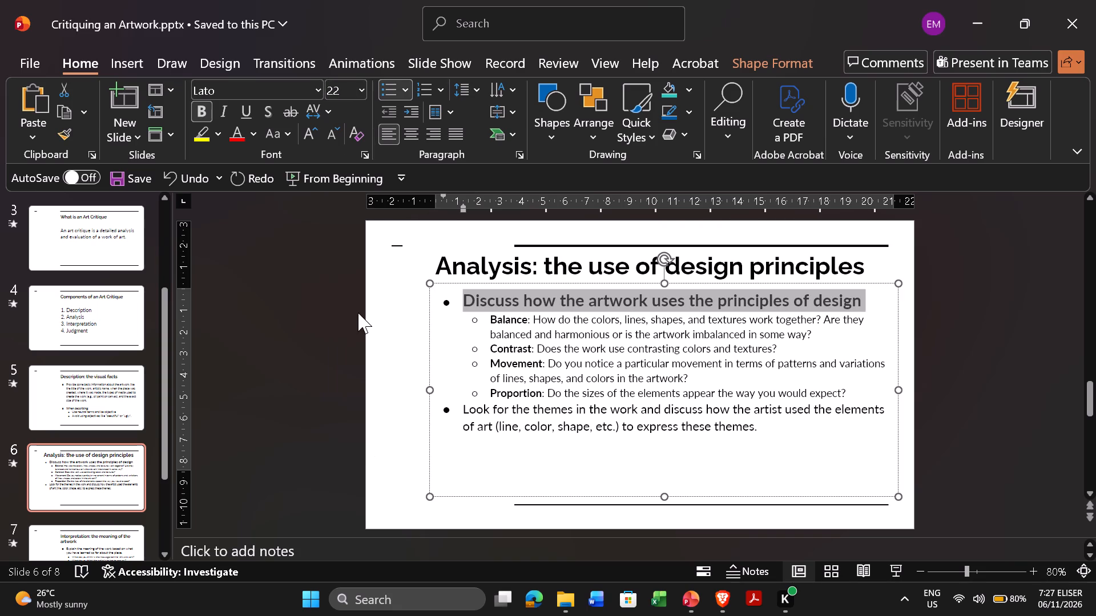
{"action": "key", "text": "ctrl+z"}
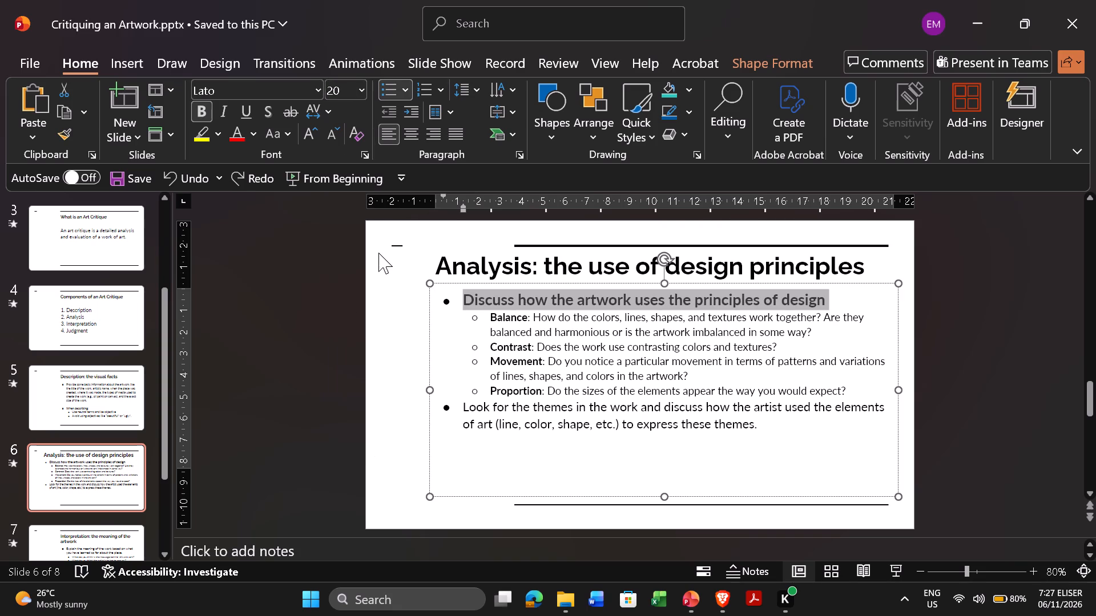
Set the font size of the four sub-bullets, Balance through Proportion, to 20.
{"action": "left_click_drag", "start_coordinate": [489, 316], "coordinate": [721, 371]}
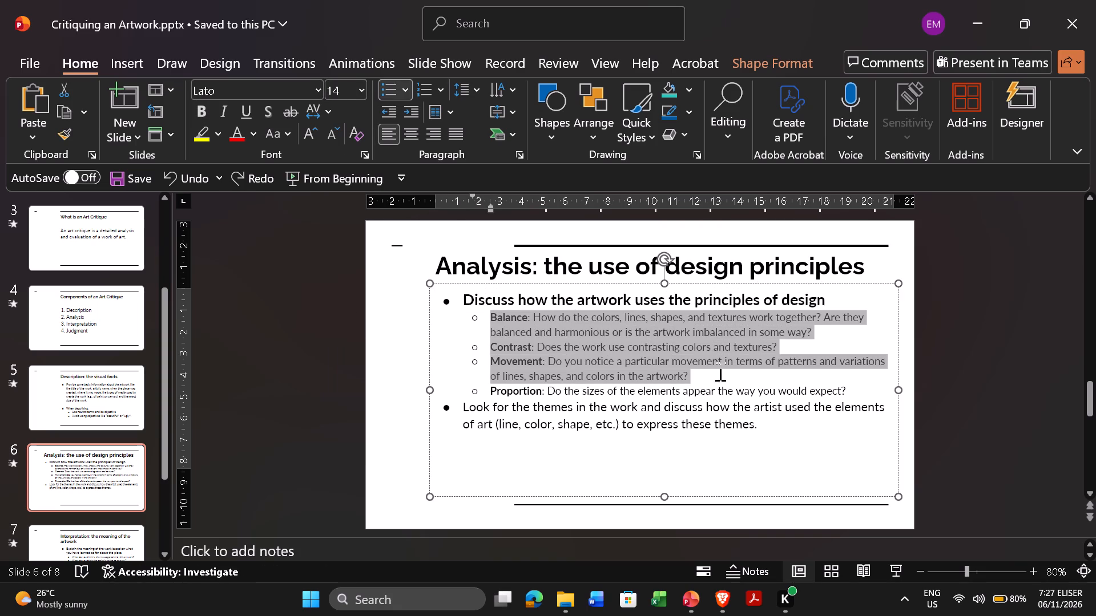
{"action": "left_click_drag", "start_coordinate": [721, 371], "coordinate": [854, 391]}
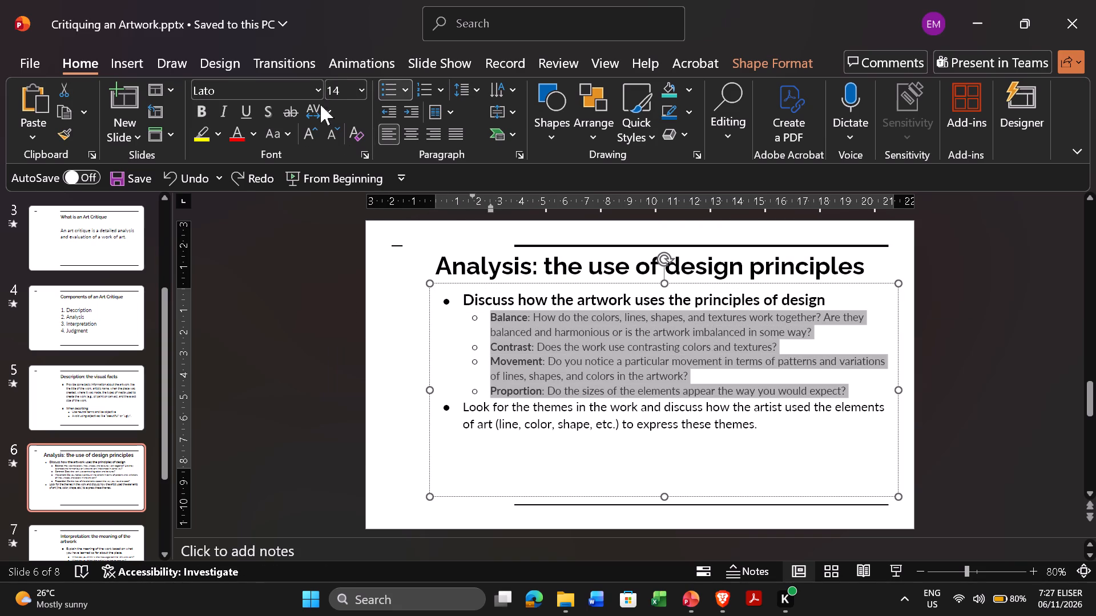
{"action": "left_click", "coordinate": [345, 91]}
{"action": "type", "text": "20"}
{"action": "key", "text": "Return"}
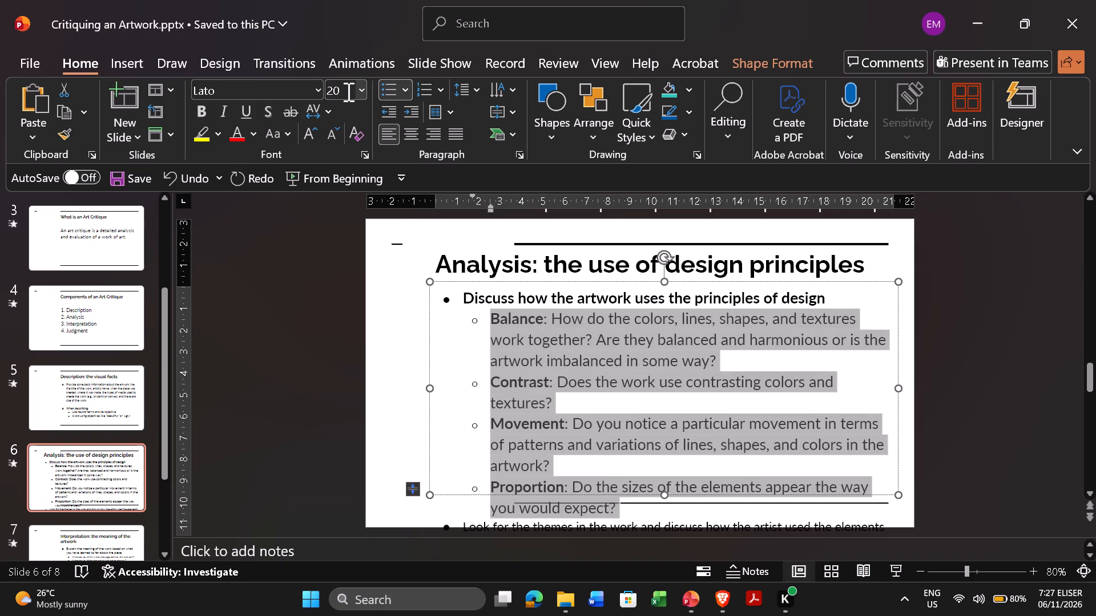
Set the font size of slide 6's four sub-bullets, Balance through Proportion, to 18.
{"action": "left_click", "coordinate": [348, 92]}
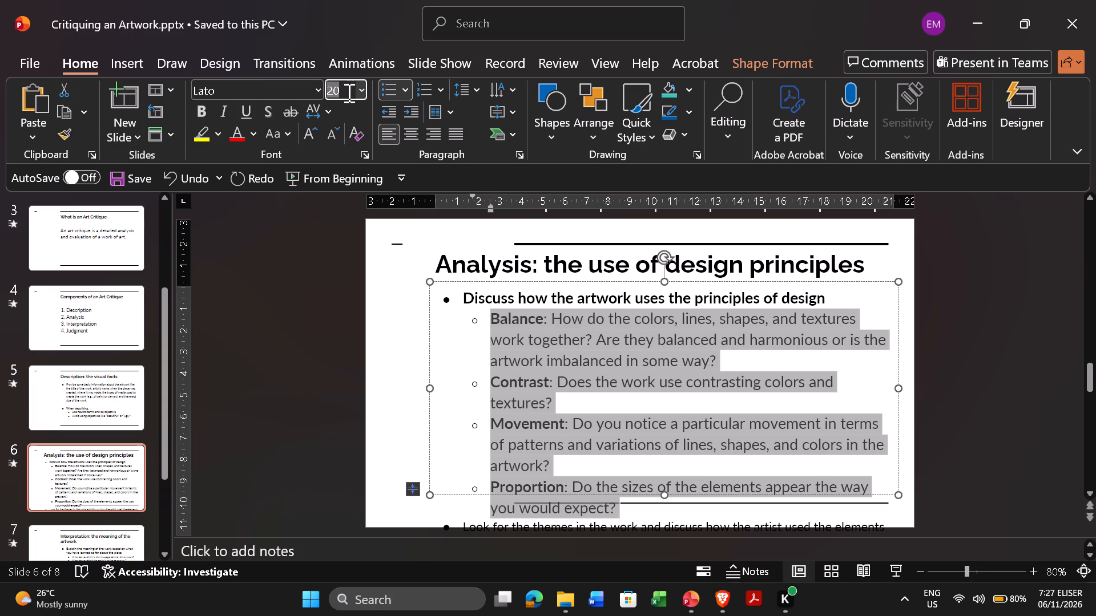
{"action": "type", "text": "18"}
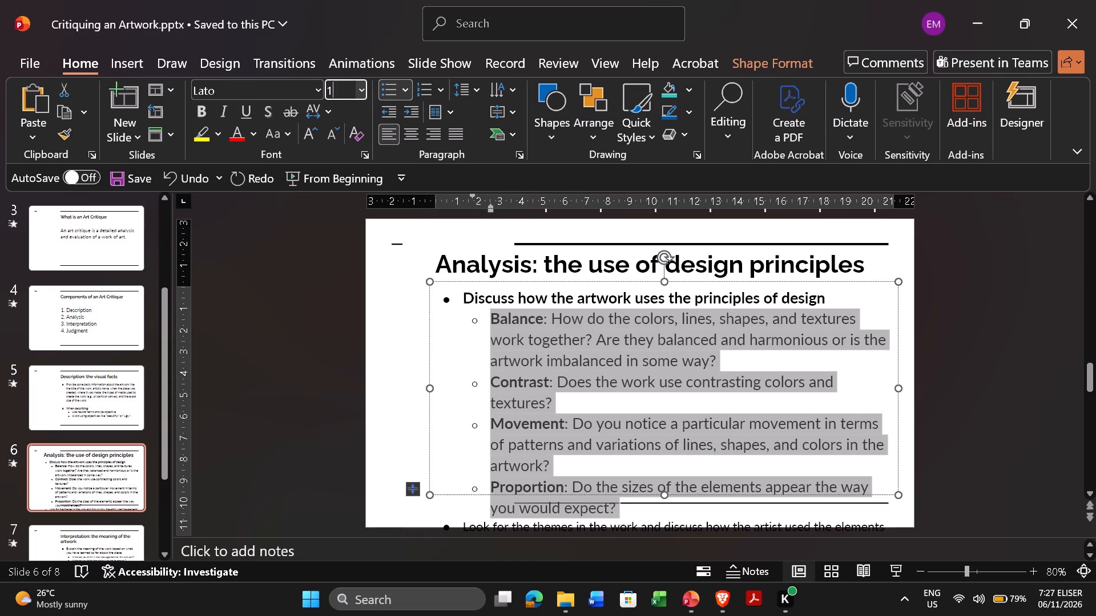
{"action": "key", "text": "Return"}
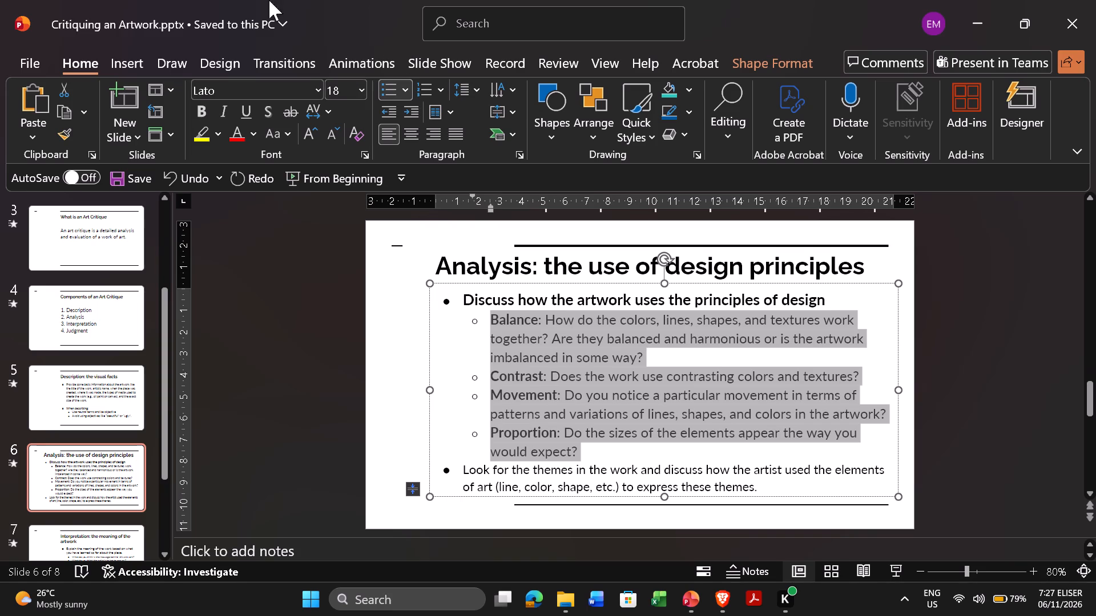
Set the font size of slide 6's title, "Analysis: the use of design principles", to 30.
{"action": "left_click", "coordinate": [620, 247]}
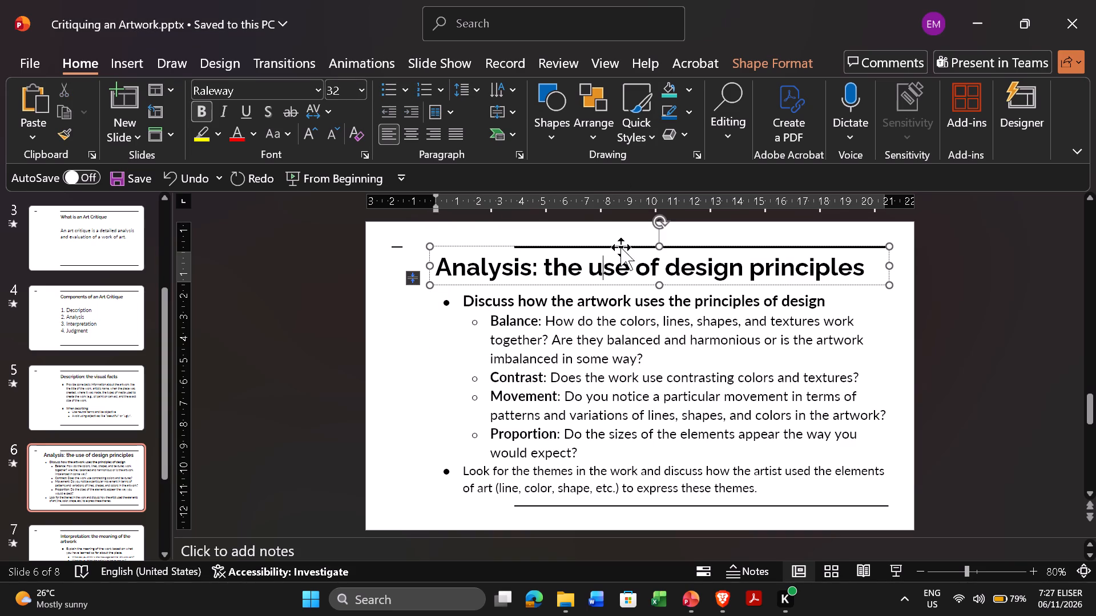
{"action": "left_click", "coordinate": [538, 233]}
{"action": "left_click", "coordinate": [553, 249]}
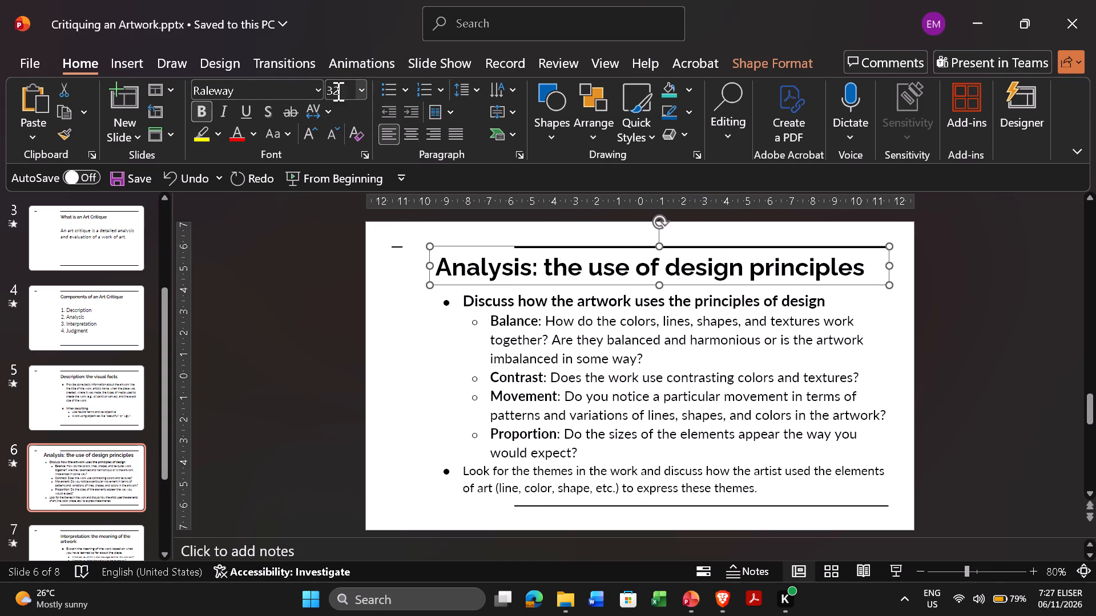
{"action": "left_click", "coordinate": [363, 89]}
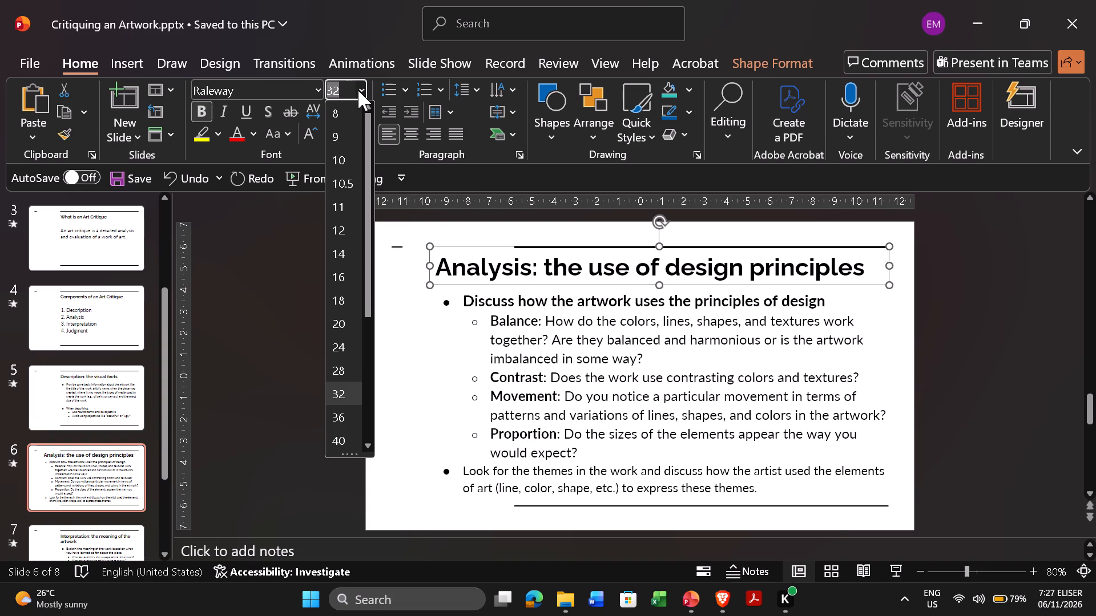
{"action": "type", "text": "30"}
{"action": "key", "text": "Return"}
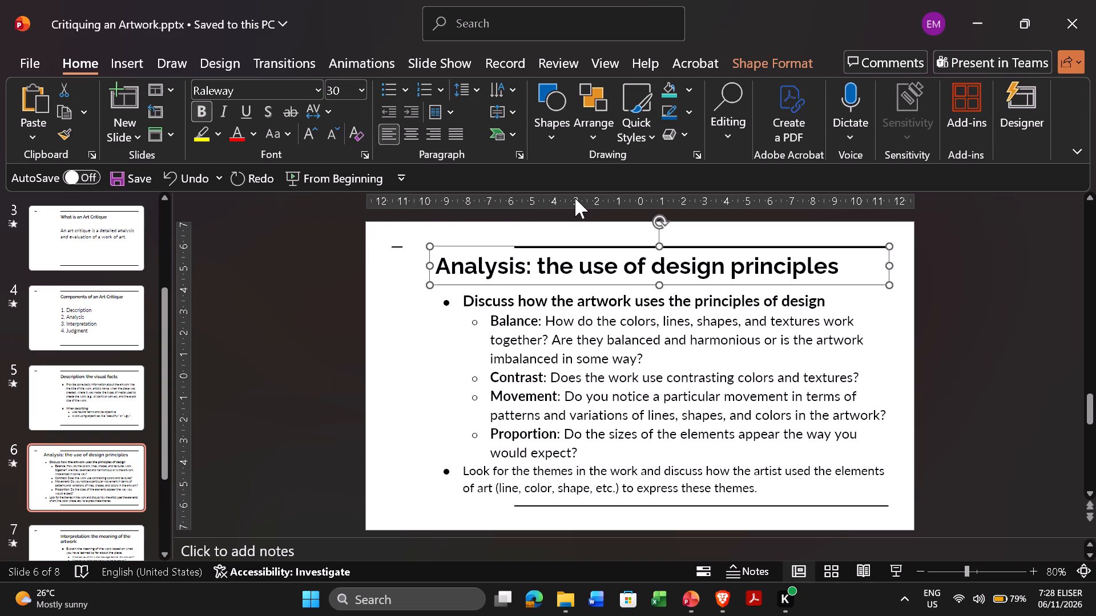
Nudge slide 6's title box up slightly so its top edge sits just above the upper horizontal line.
{"action": "key", "text": "Up"}
{"action": "key", "text": "Up"}
{"action": "key", "text": "Up"}
{"action": "key", "text": "Up"}
{"action": "key", "text": "Up"}
{"action": "key", "text": "Up"}
{"action": "key", "text": "Up"}
{"action": "key", "text": "Up"}
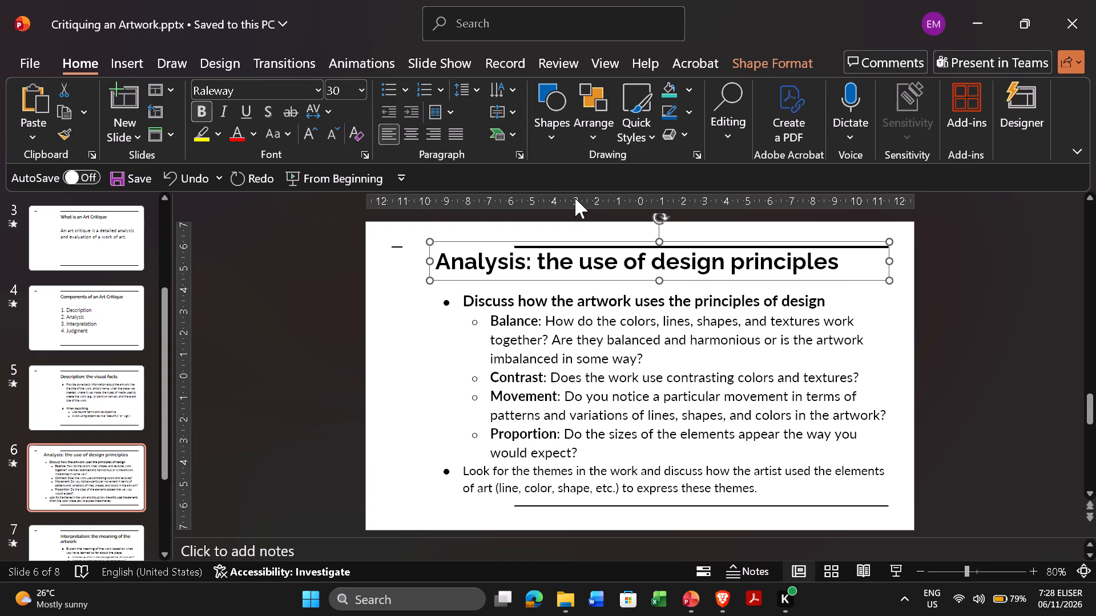
{"action": "key", "text": "Up"}
{"action": "key", "text": "Up"}
{"action": "key", "text": "Up"}
{"action": "key", "text": "Up"}
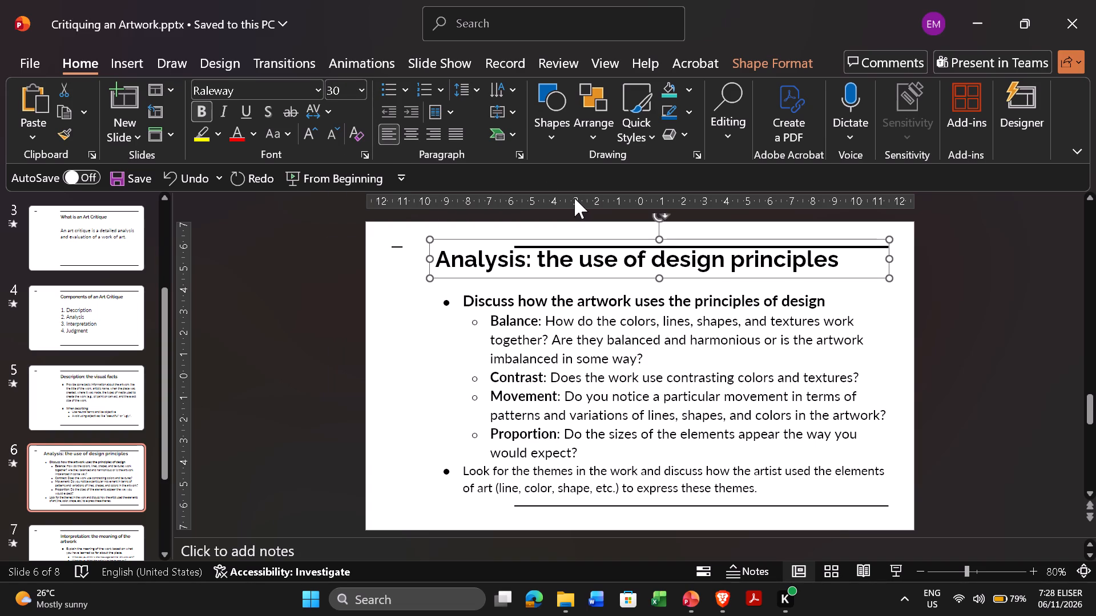
{"action": "key", "text": "Up"}
{"action": "key", "text": "Up"}
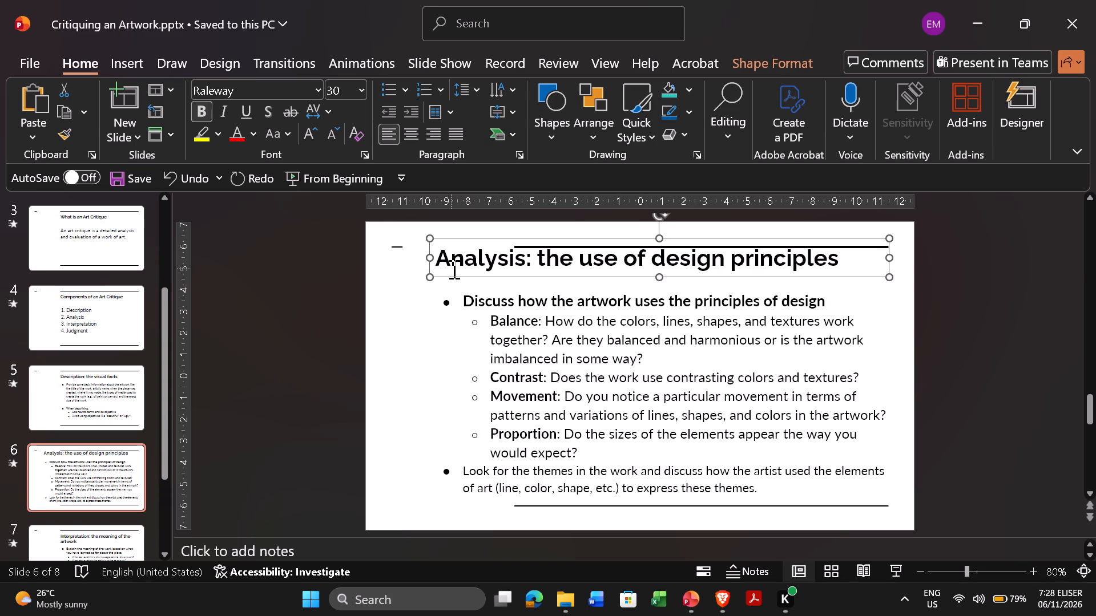
Nudge slide 6's body text box up until its first bullet sits directly beneath the title text.
{"action": "left_click", "coordinate": [648, 399]}
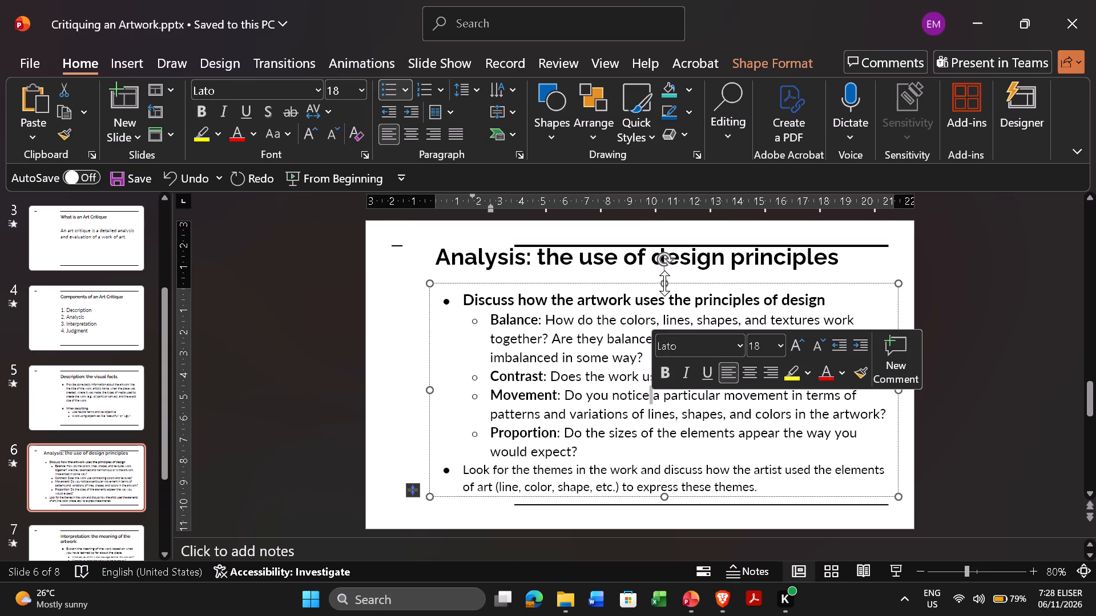
{"action": "left_click", "coordinate": [665, 282]}
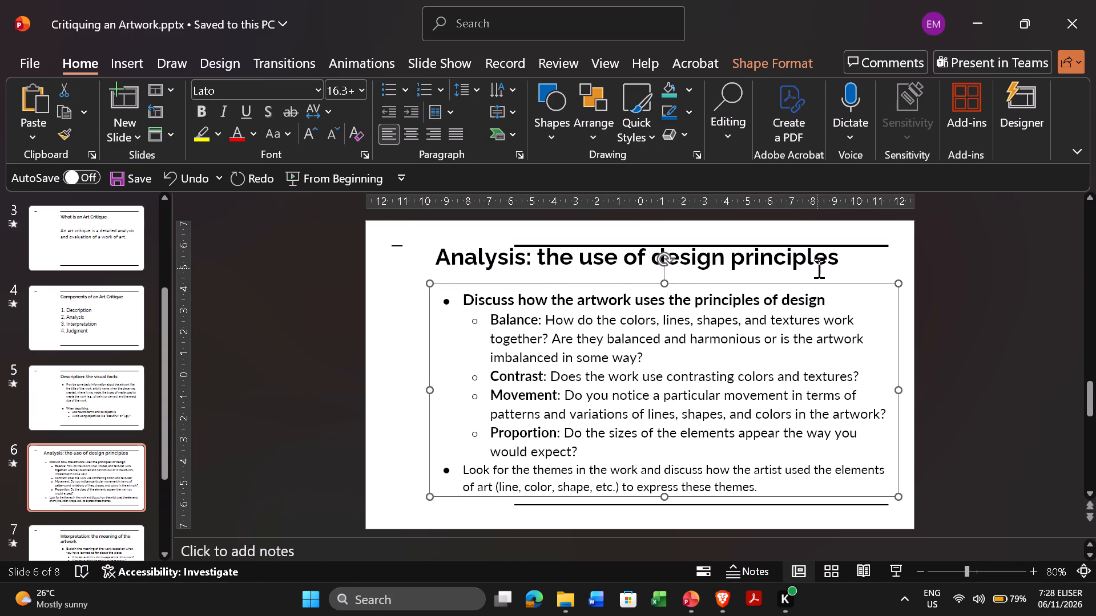
{"action": "key", "text": "Up"}
{"action": "key", "text": "Up"}
{"action": "key", "text": "Up"}
{"action": "key", "text": "Up"}
{"action": "key", "text": "Up"}
{"action": "key", "text": "Up"}
{"action": "key", "text": "Up"}
{"action": "key", "text": "Up"}
{"action": "key", "text": "Up"}
{"action": "key", "text": "Up"}
{"action": "key", "text": "Up"}
{"action": "key", "text": "Up"}
{"action": "key", "text": "Up"}
{"action": "key", "text": "Up"}
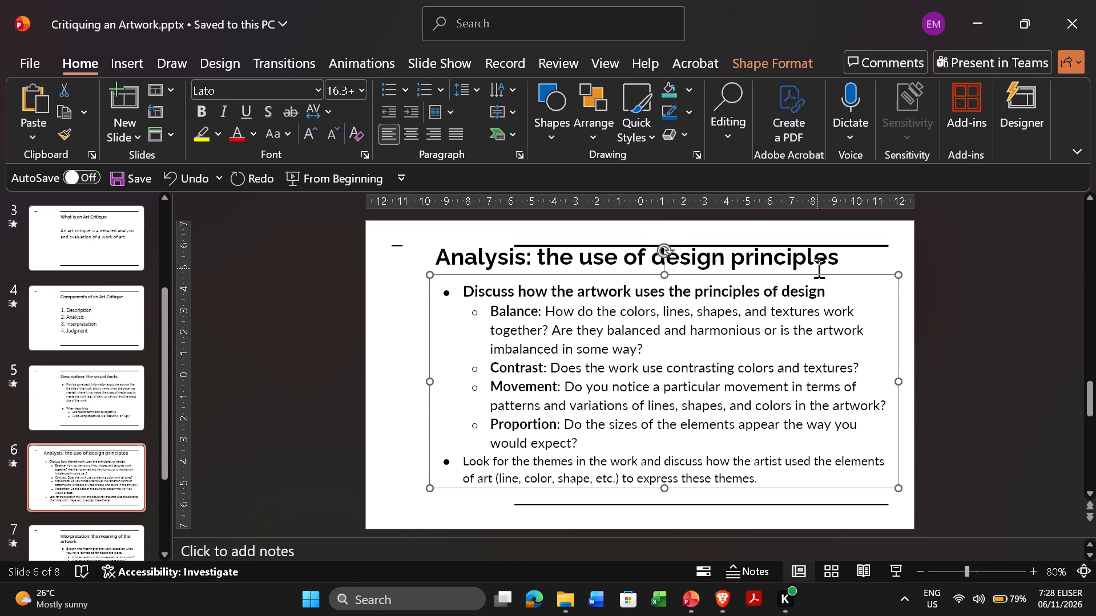
{"action": "key", "text": "Up"}
{"action": "key", "text": "Up"}
{"action": "key", "text": "Up"}
{"action": "key", "text": "Up"}
{"action": "key", "text": "Up"}
{"action": "key", "text": "Up"}
{"action": "key", "text": "Up"}
{"action": "key", "text": "Up"}
{"action": "key", "text": "Up"}
{"action": "key", "text": "Up"}
{"action": "key", "text": "Up"}
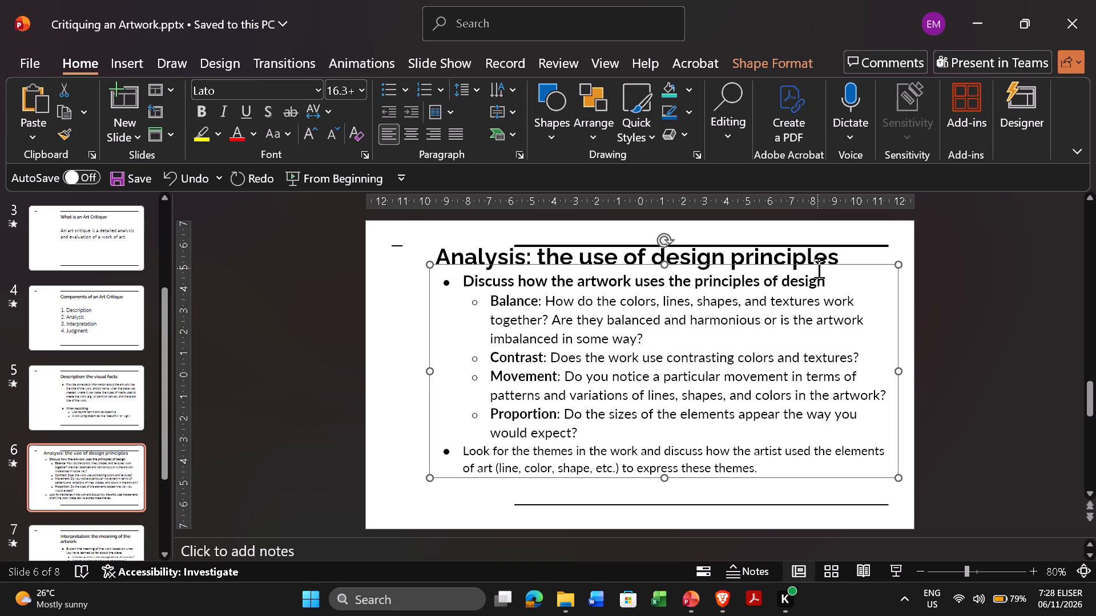
{"action": "key", "text": "Up"}
{"action": "key", "text": "Up"}
{"action": "key", "text": "Up"}
{"action": "key", "text": "Up"}
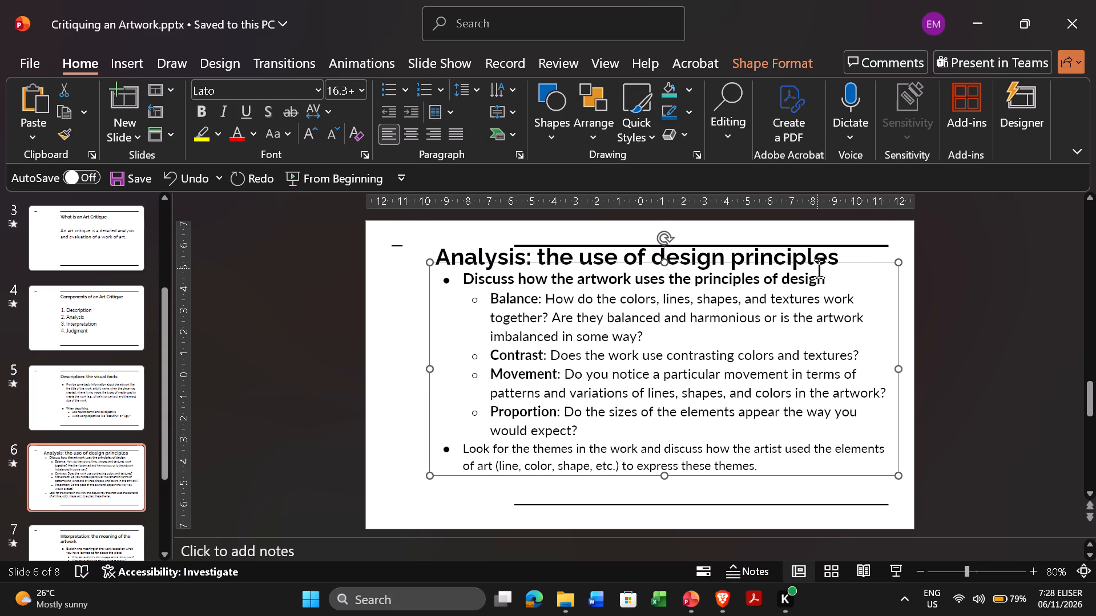
{"action": "key", "text": "Down"}
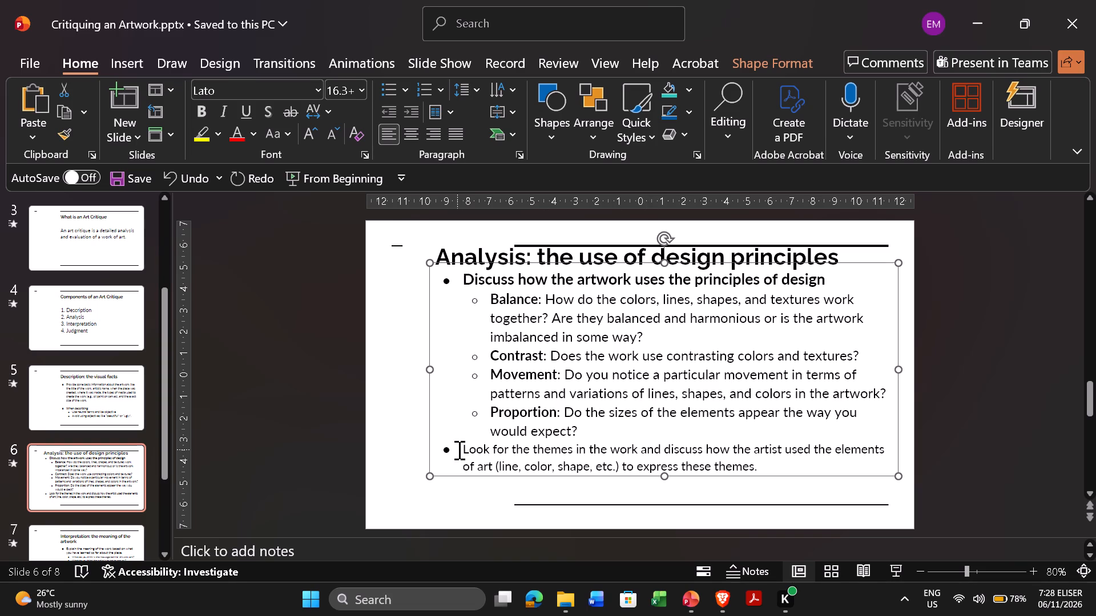
Set the font size of the last bullet, "Look for the themes in the work…", to 18.
{"action": "left_click_drag", "start_coordinate": [460, 449], "coordinate": [827, 463]}
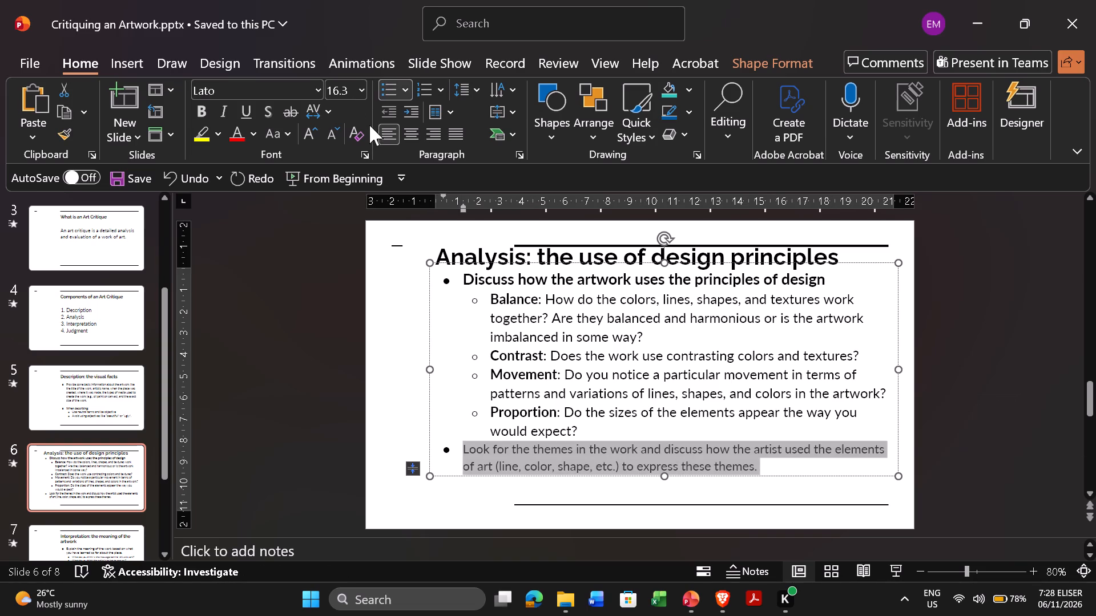
{"action": "left_click", "coordinate": [352, 92]}
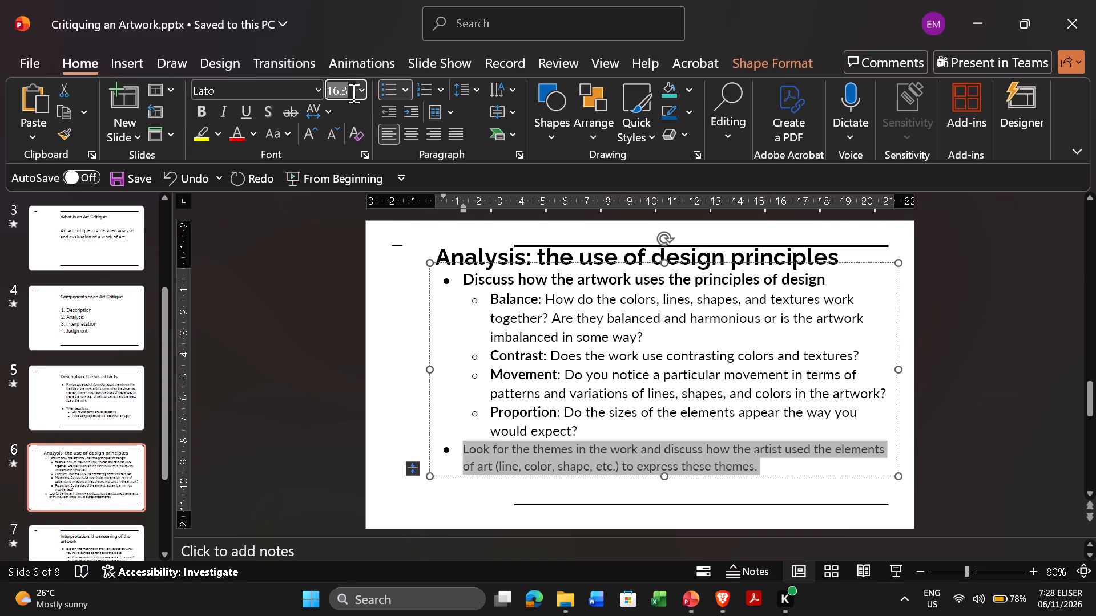
{"action": "type", "text": "18"}
{"action": "key", "text": "Return"}
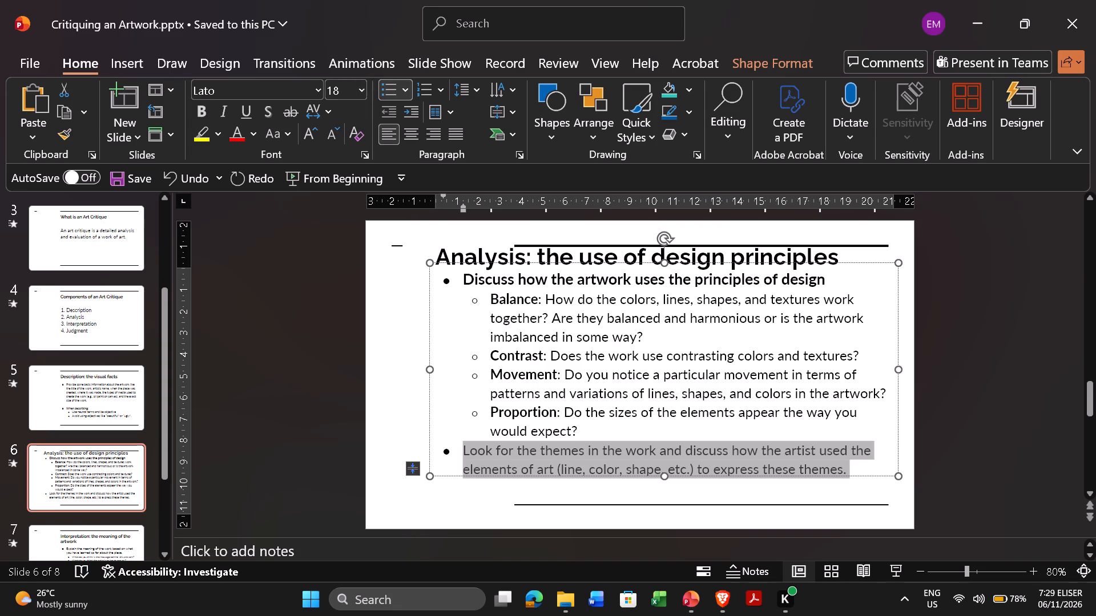
Insert a blank line between the Proportion sub-bullet and the last bullet, "Look for the themes in the work…".
{"action": "left_click", "coordinate": [593, 428]}
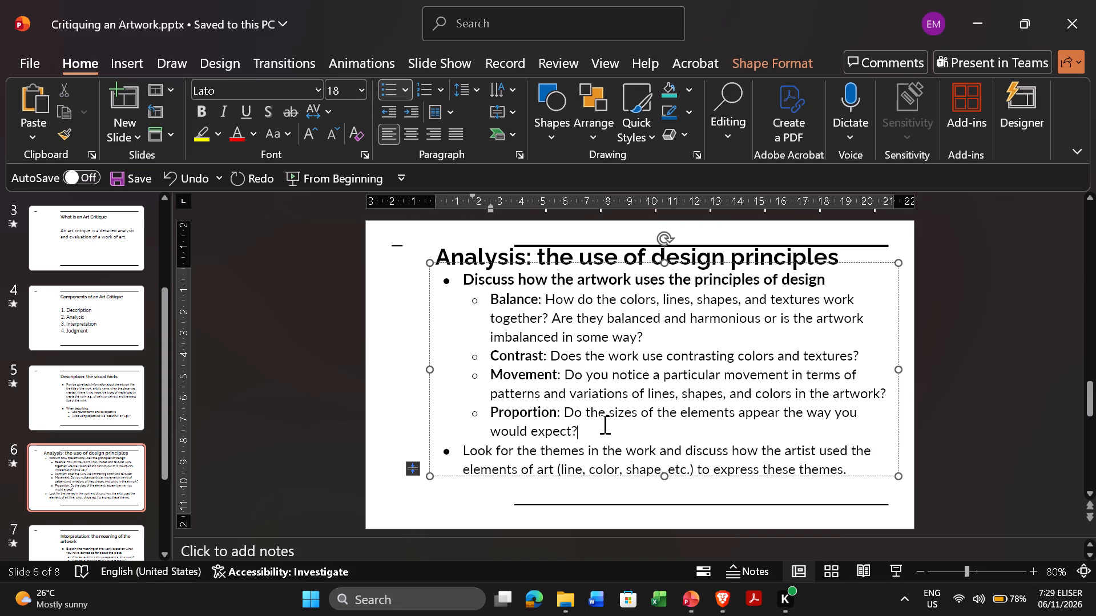
{"action": "key", "text": "Return"}
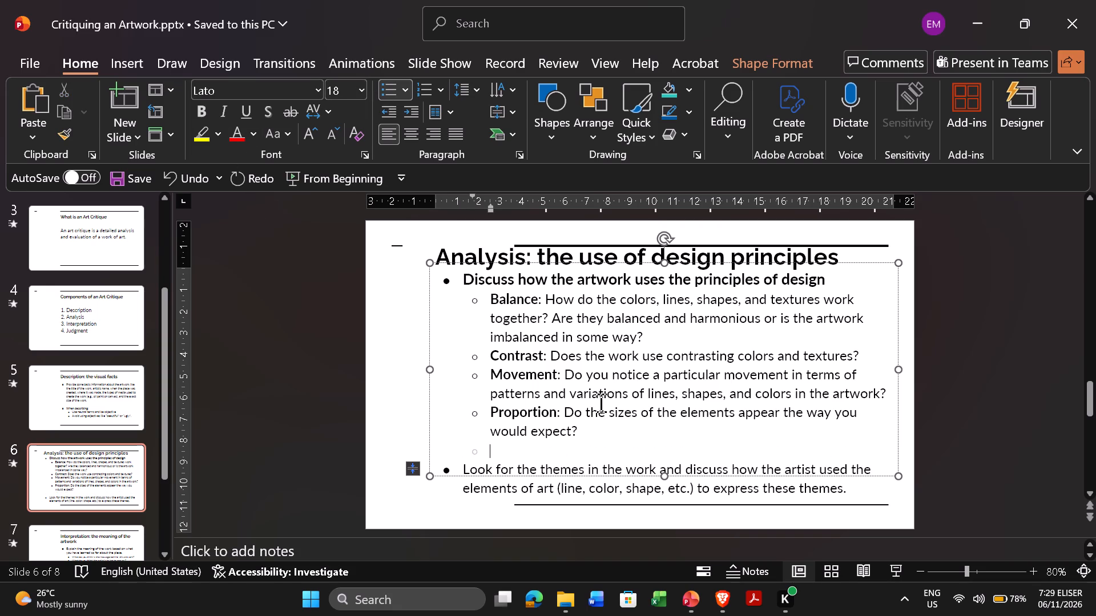
{"action": "left_click", "coordinate": [453, 505]}
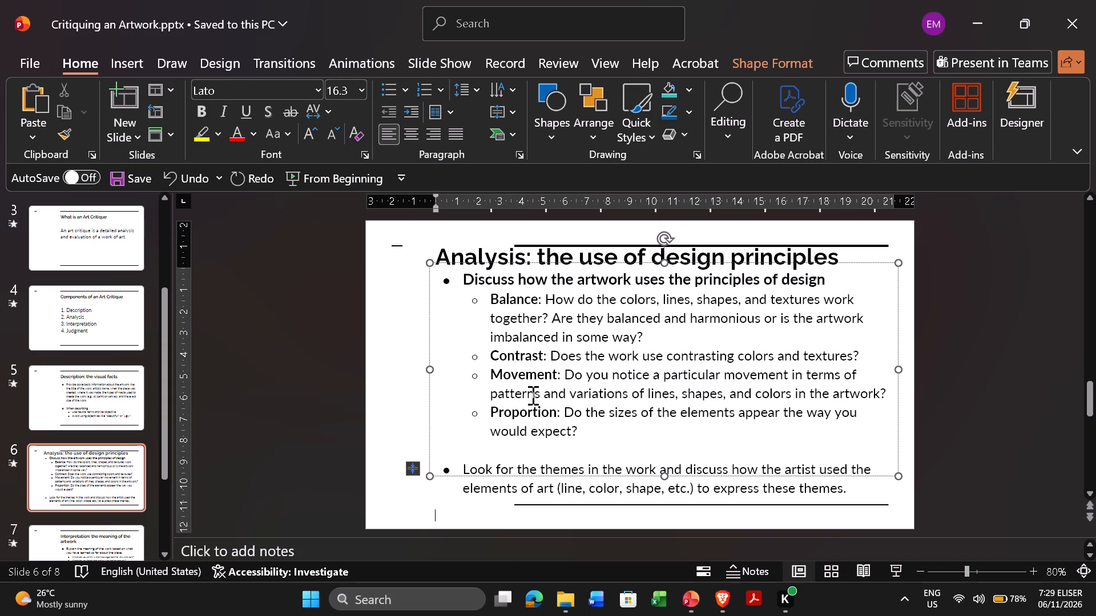
Extend the bottom edge of slide 6's body text box to just below the lower horizontal line.
{"action": "left_click_drag", "start_coordinate": [663, 478], "coordinate": [671, 515]}
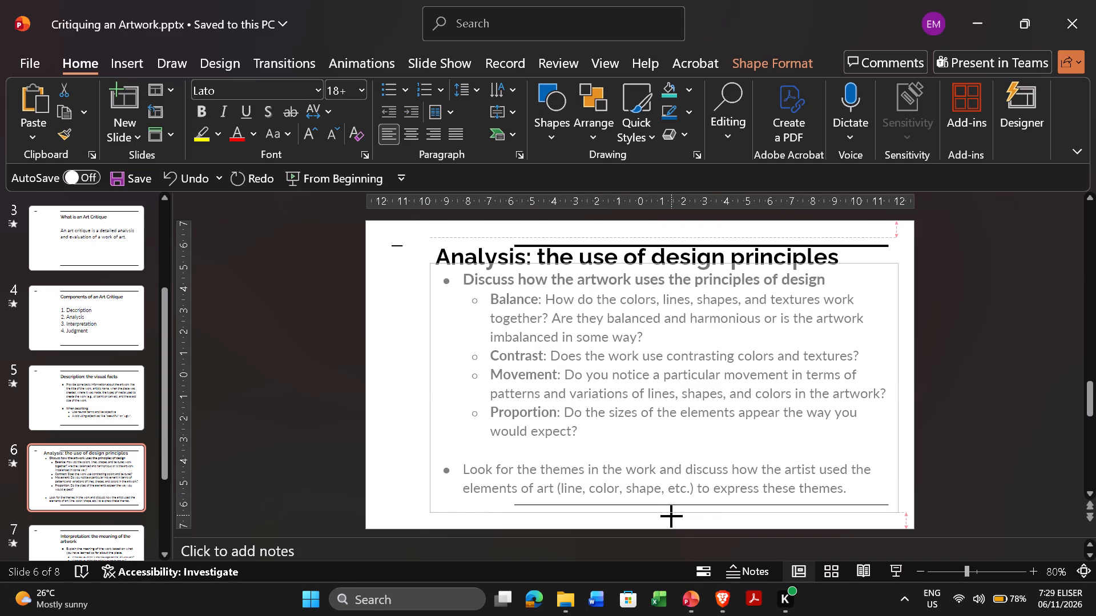
{"action": "left_click_drag", "start_coordinate": [671, 515], "coordinate": [672, 515]}
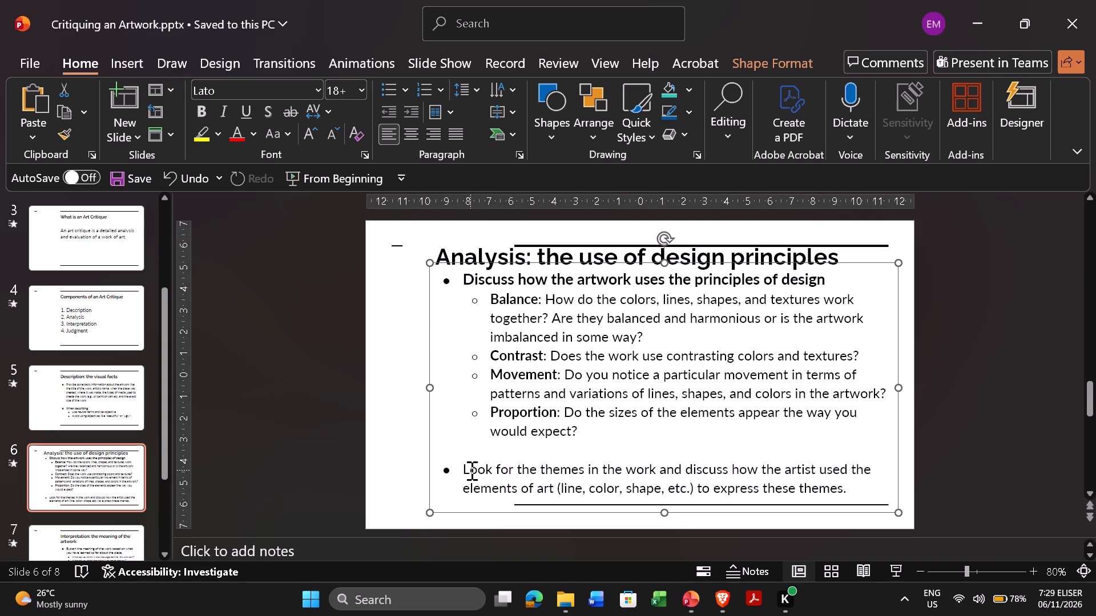
{"action": "left_click", "coordinate": [509, 388]}
{"action": "left_click", "coordinate": [630, 382]}
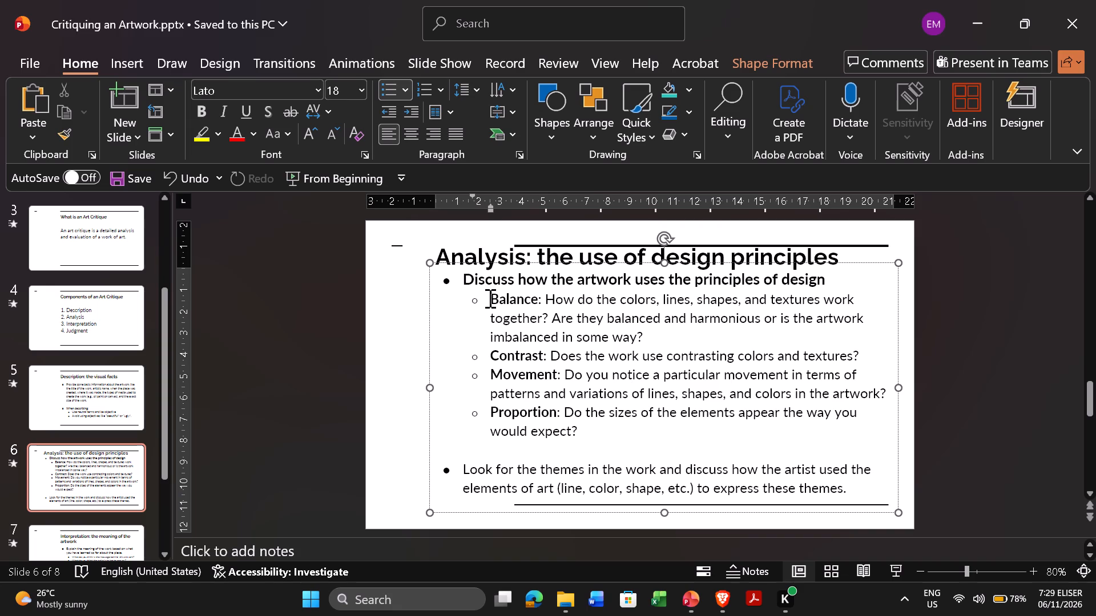
Italicize the labels Balance, Contrast, Movement and Proportion with their colons, and make the whole Balance label bold including its colon.
{"action": "left_click_drag", "start_coordinate": [488, 297], "coordinate": [542, 300]}
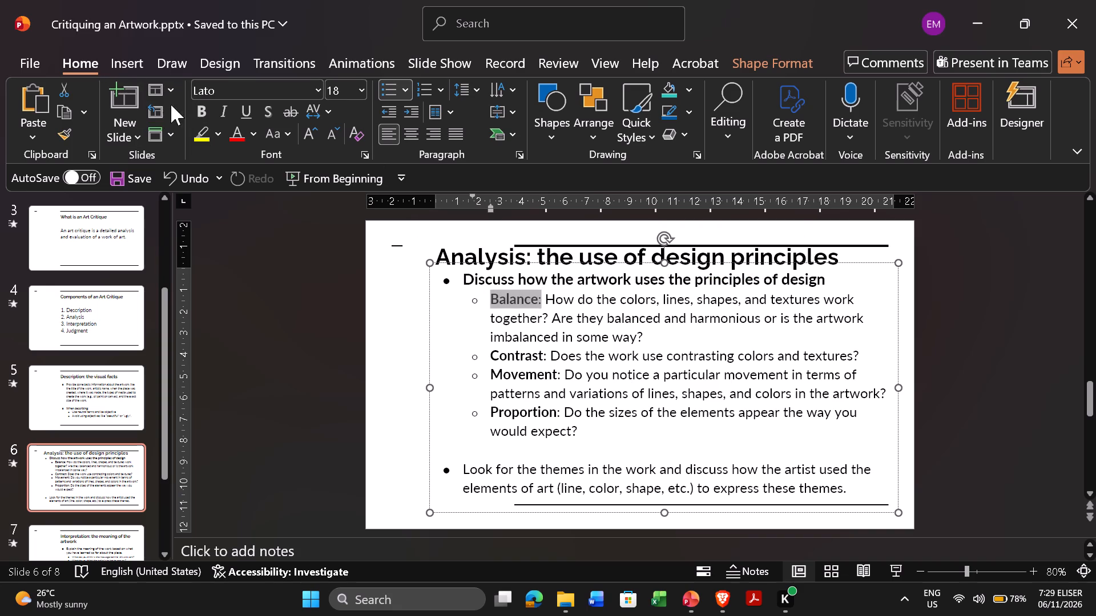
{"action": "left_click", "coordinate": [196, 109]}
{"action": "left_click", "coordinate": [196, 109]}
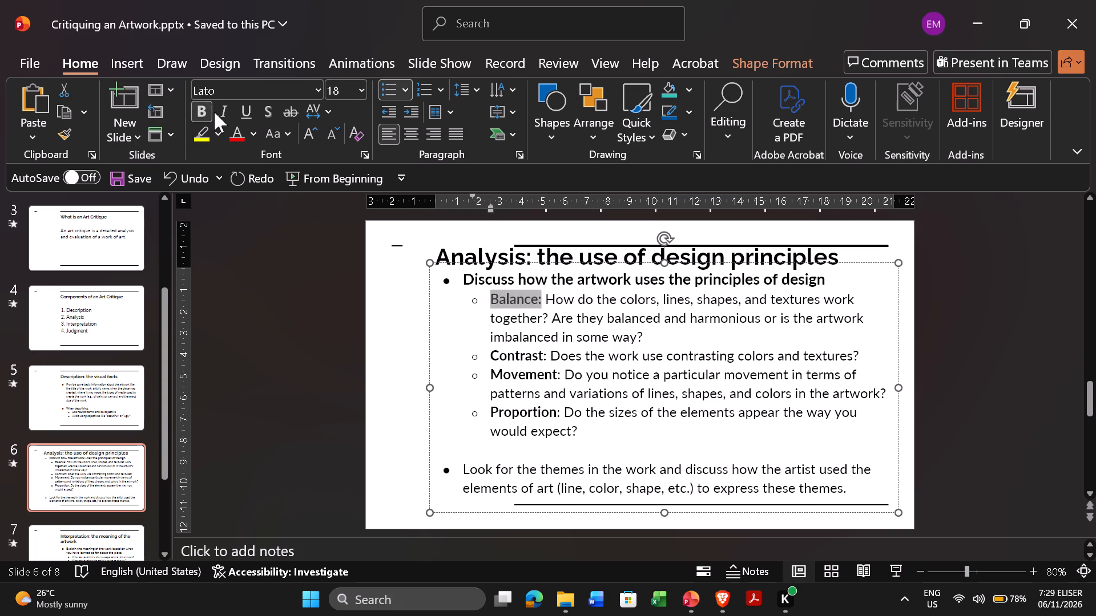
{"action": "left_click", "coordinate": [224, 109]}
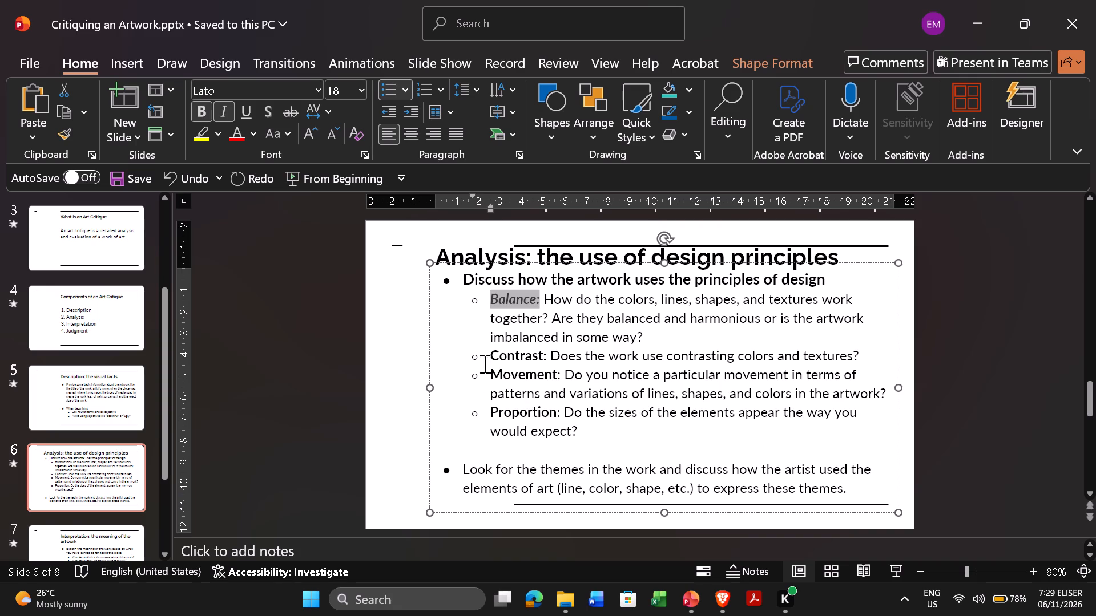
{"action": "left_click_drag", "start_coordinate": [488, 357], "coordinate": [549, 355]}
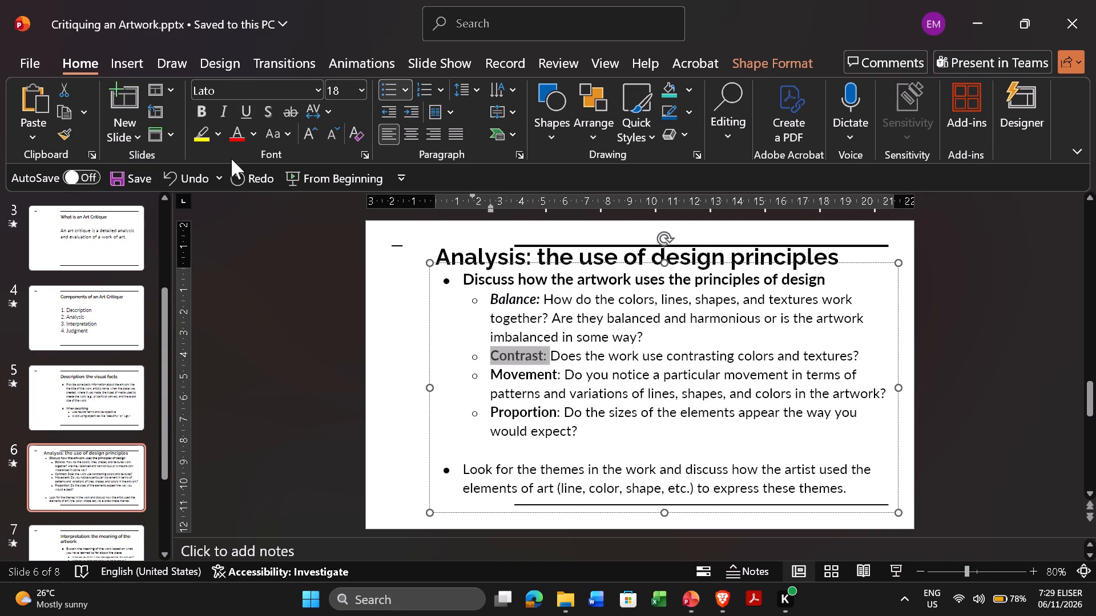
{"action": "left_click", "coordinate": [223, 110]}
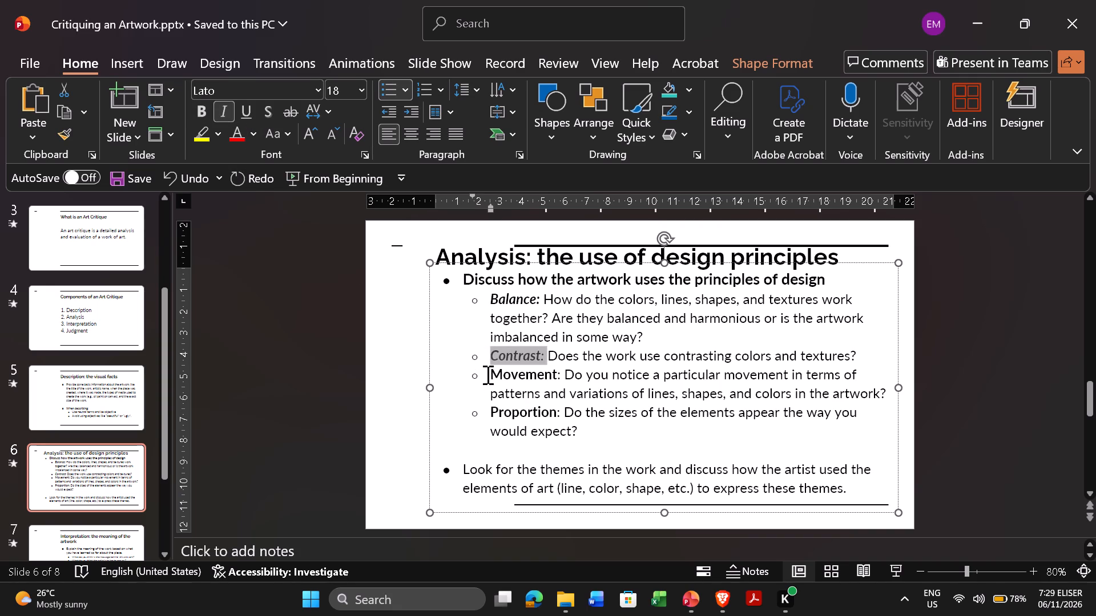
{"action": "left_click_drag", "start_coordinate": [487, 374], "coordinate": [561, 374]}
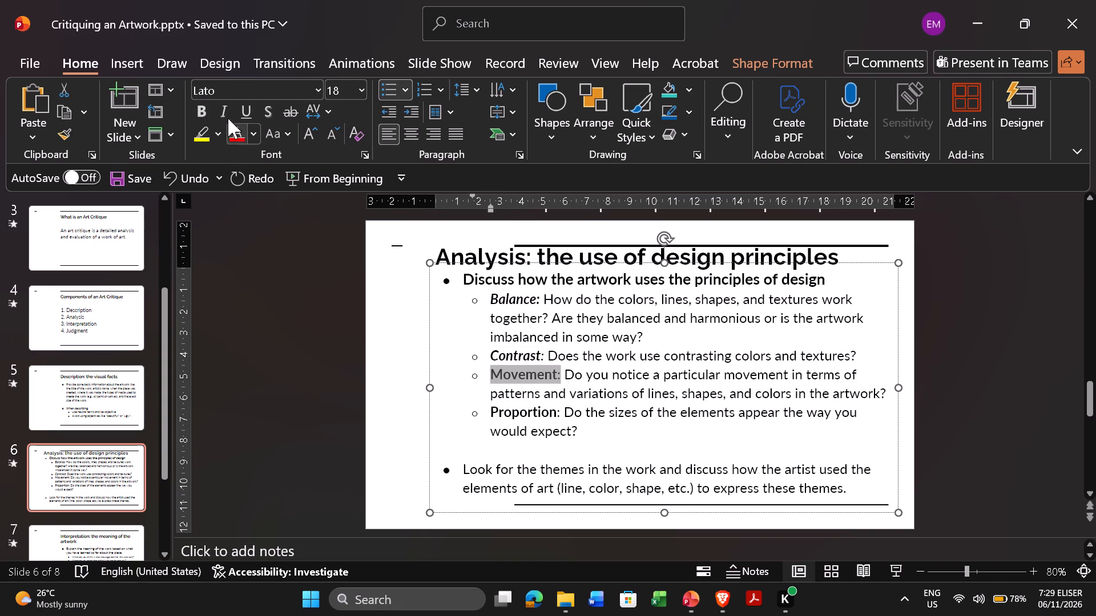
{"action": "left_click", "coordinate": [223, 104]}
{"action": "left_click_drag", "start_coordinate": [493, 411], "coordinate": [563, 411]}
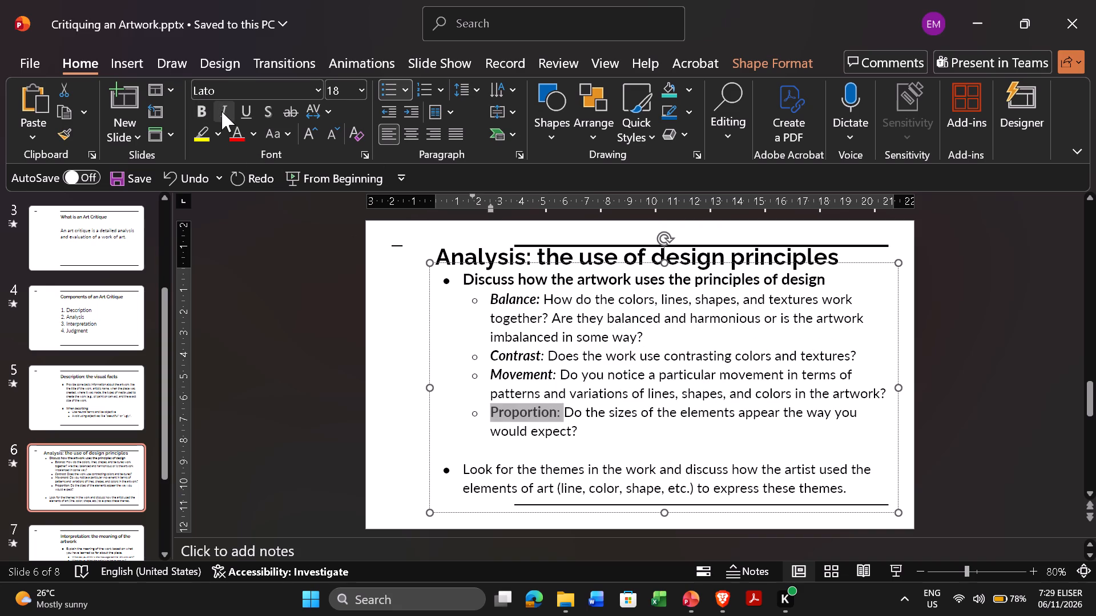
{"action": "left_click", "coordinate": [221, 111]}
{"action": "left_click", "coordinate": [723, 431]}
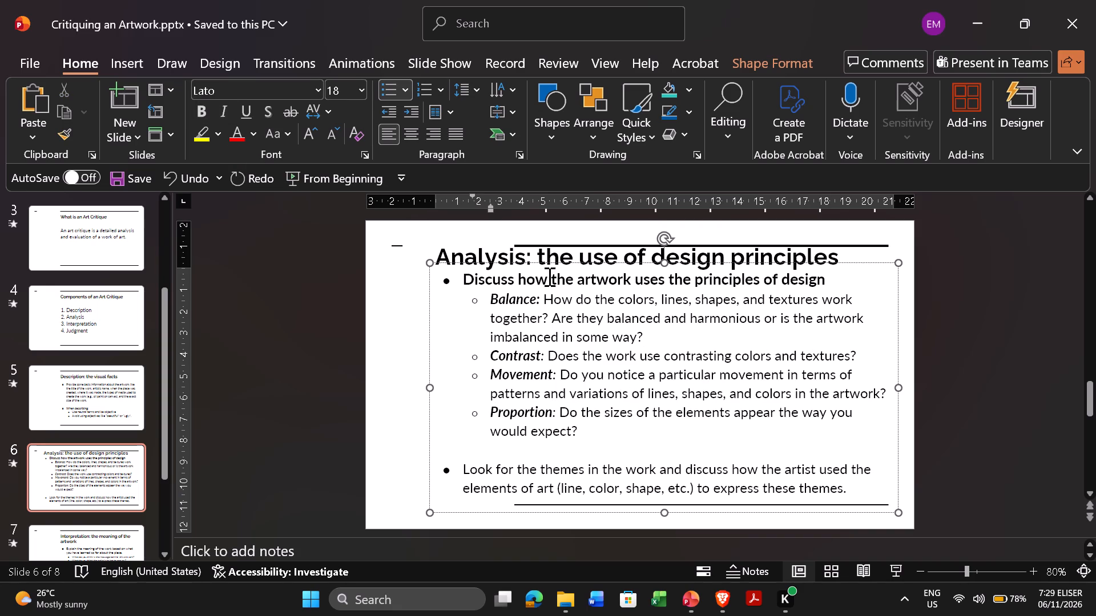
Nudge slide 6's body text box slightly down, away from the title.
{"action": "left_click", "coordinate": [654, 479]}
{"action": "left_click", "coordinate": [663, 513]}
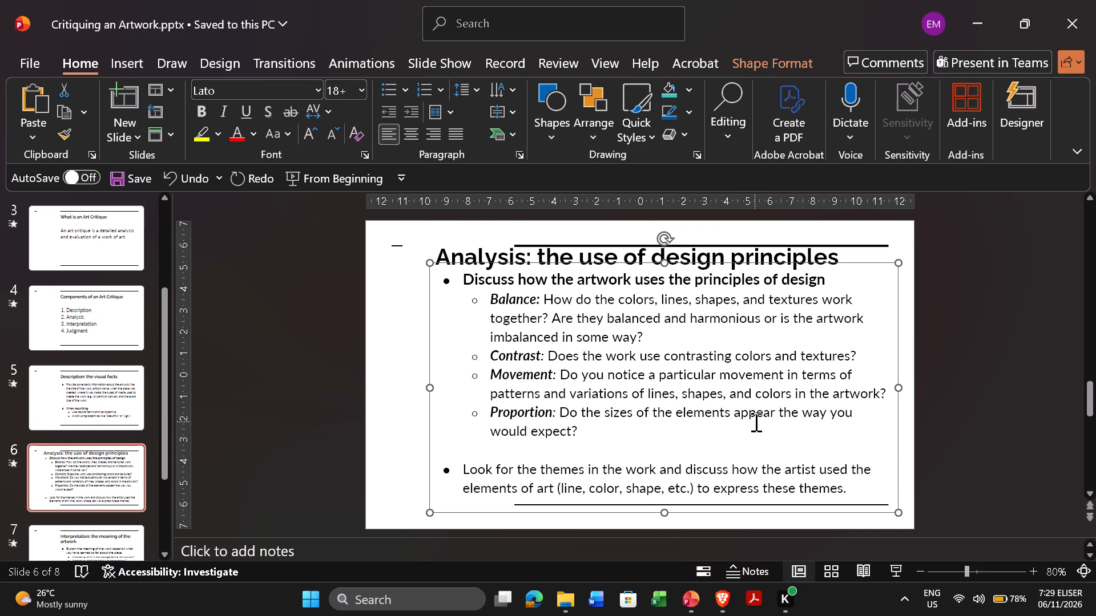
{"action": "key", "text": "Down"}
{"action": "key", "text": "Down"}
{"action": "key", "text": "Down"}
{"action": "key", "text": "Down"}
{"action": "key", "text": "Down"}
{"action": "key", "text": "Down"}
{"action": "key", "text": "Down"}
{"action": "key", "text": "Down"}
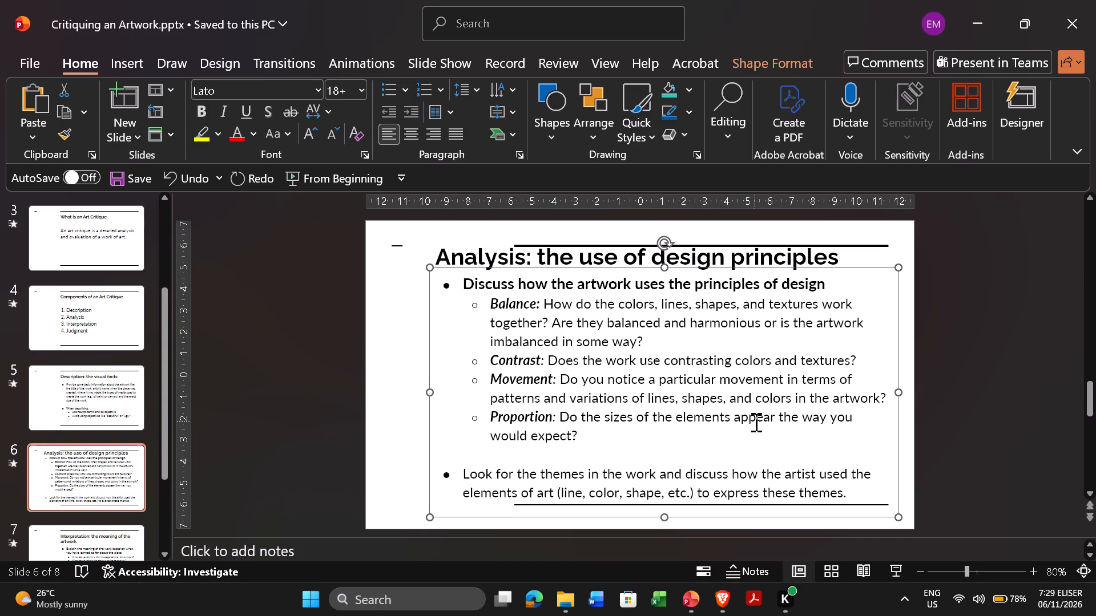
{"action": "key", "text": "Down"}
{"action": "key", "text": "Down"}
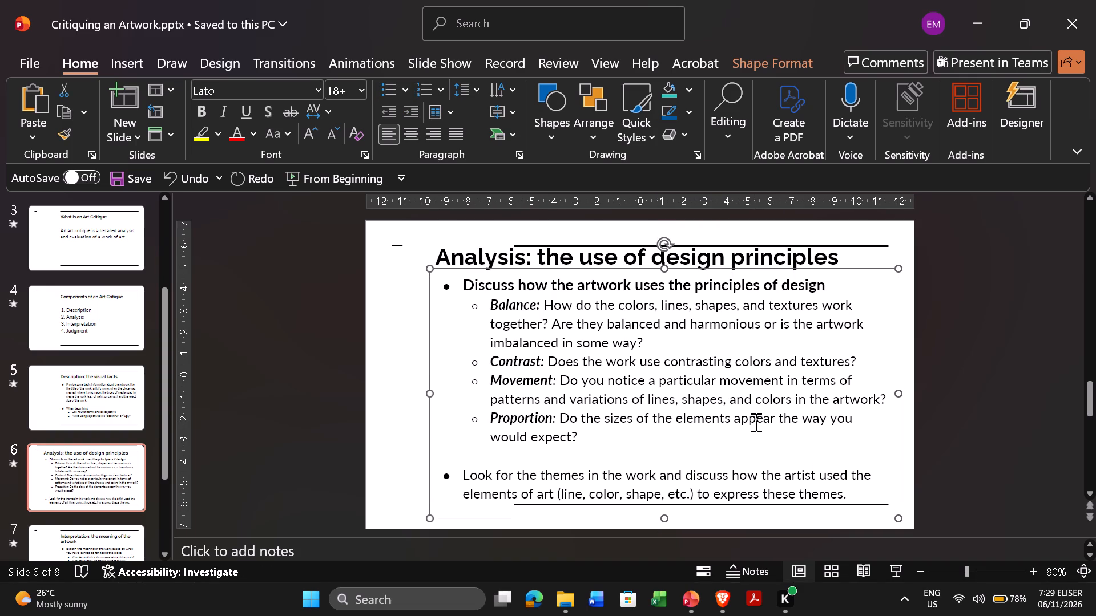
Nudge slide 6's title "Analysis: the use of design principles" slightly down and to the right, closer to the body text.
{"action": "left_click", "coordinate": [551, 257]}
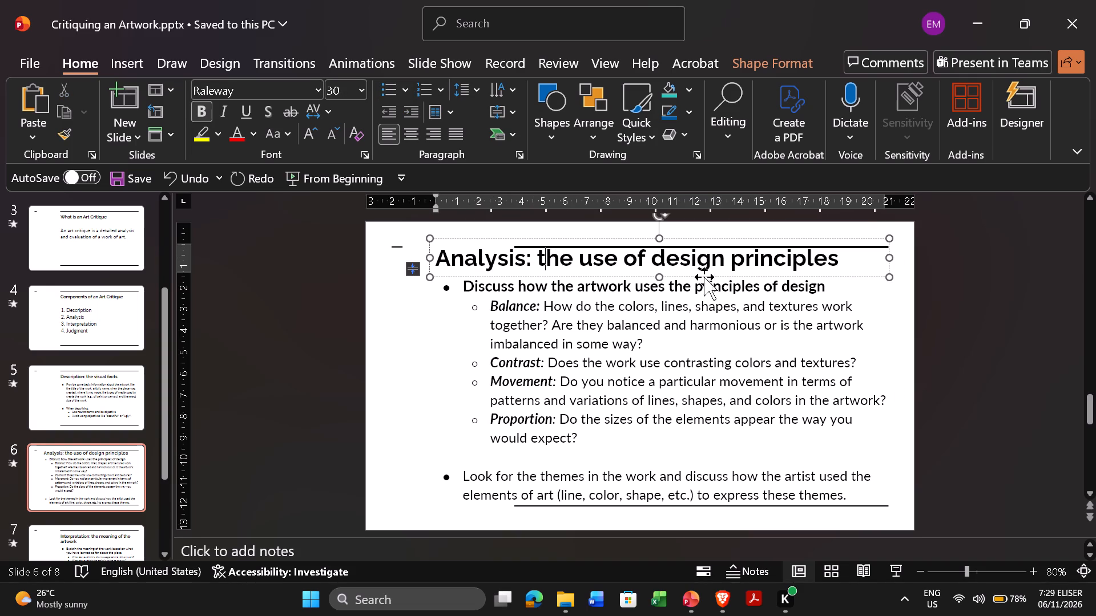
{"action": "left_click", "coordinate": [659, 273]}
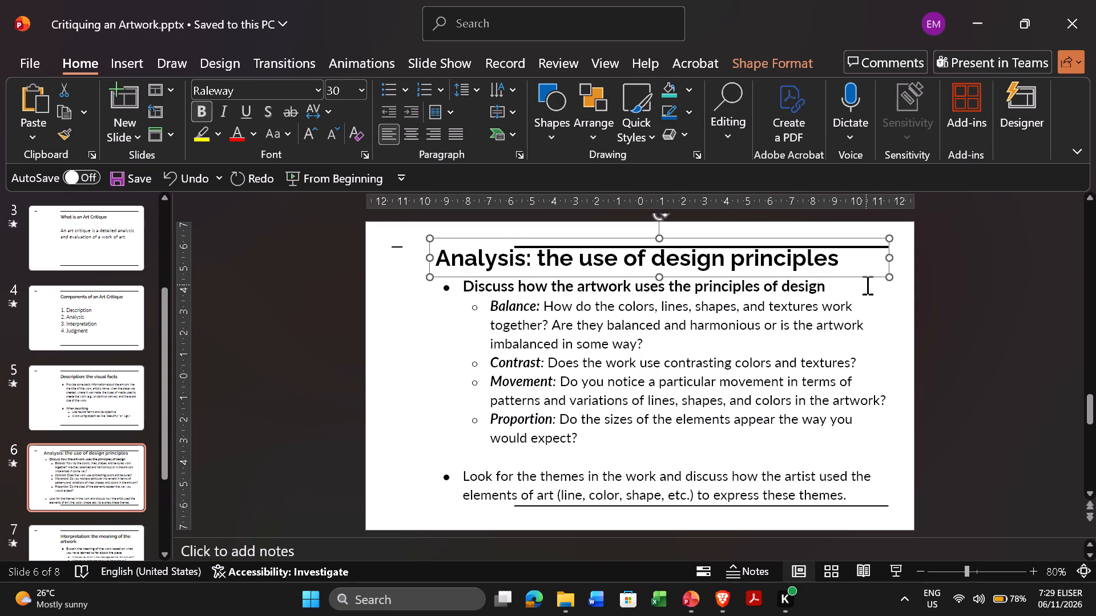
{"action": "key", "text": "Down"}
{"action": "key", "text": "Down"}
{"action": "key", "text": "Down"}
{"action": "key", "text": "Down"}
{"action": "key", "text": "Down"}
{"action": "key", "text": "Down"}
{"action": "key", "text": "Right"}
{"action": "key", "text": "Right"}
{"action": "key", "text": "Right"}
{"action": "key", "text": "Right"}
{"action": "key", "text": "Right"}
{"action": "key", "text": "Right"}
{"action": "key", "text": "Right"}
{"action": "key", "text": "Right"}
{"action": "key", "text": "Right"}
{"action": "key", "text": "Right"}
{"action": "key", "text": "Right"}
{"action": "key", "text": "Right"}
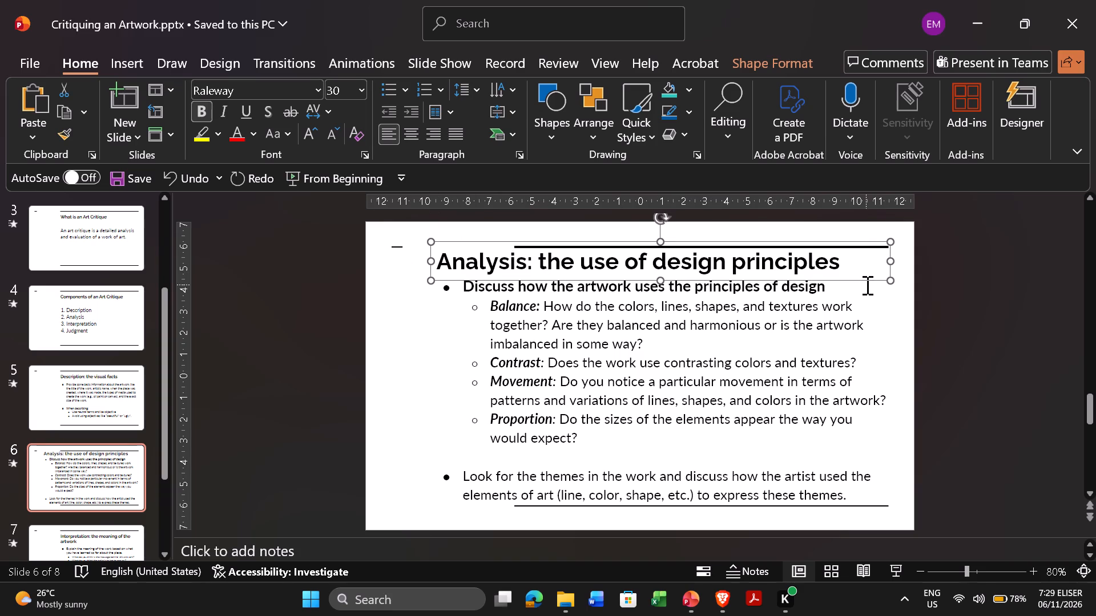
{"action": "key", "text": "Left"}
{"action": "key", "text": "Left"}
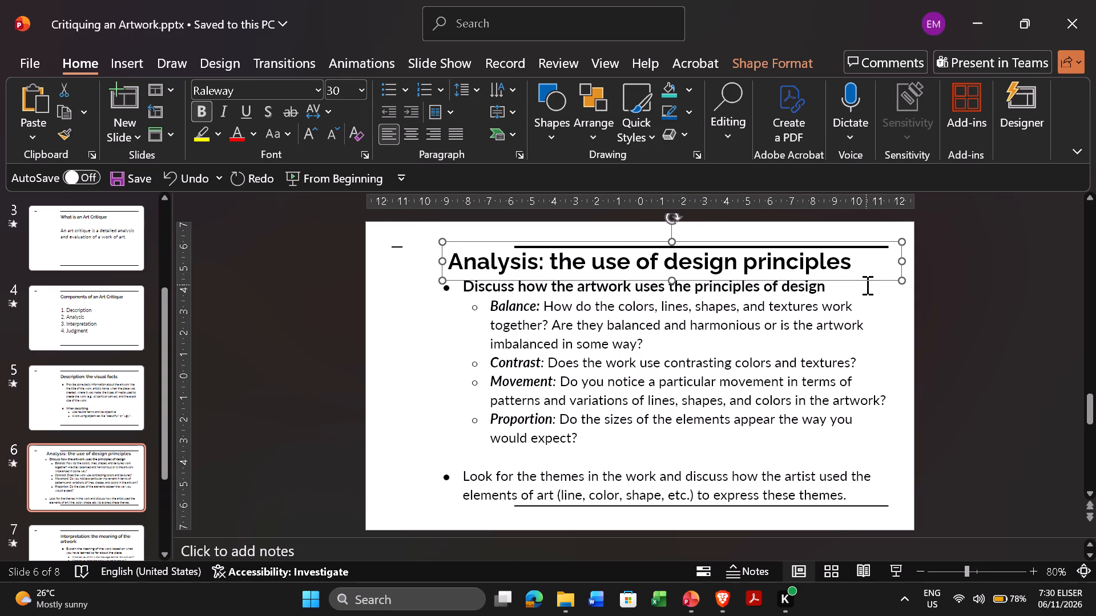
{"action": "key", "text": "Left"}
{"action": "key", "text": "Left"}
{"action": "key", "text": "Left"}
{"action": "key", "text": "Left"}
{"action": "key", "text": "Left"}
{"action": "key", "text": "Down"}
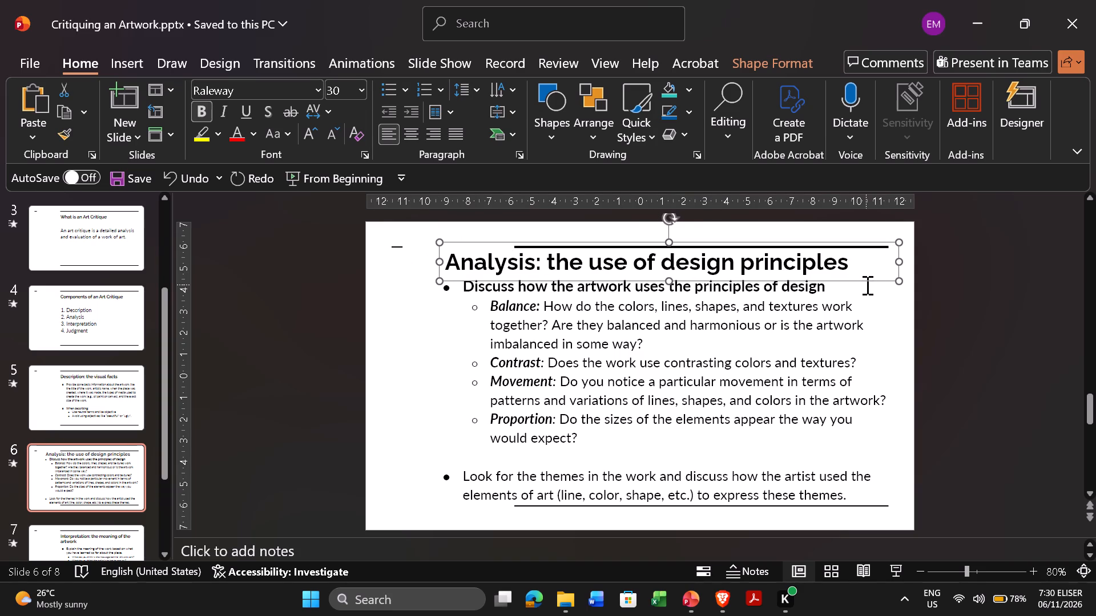
{"action": "key", "text": "Down"}
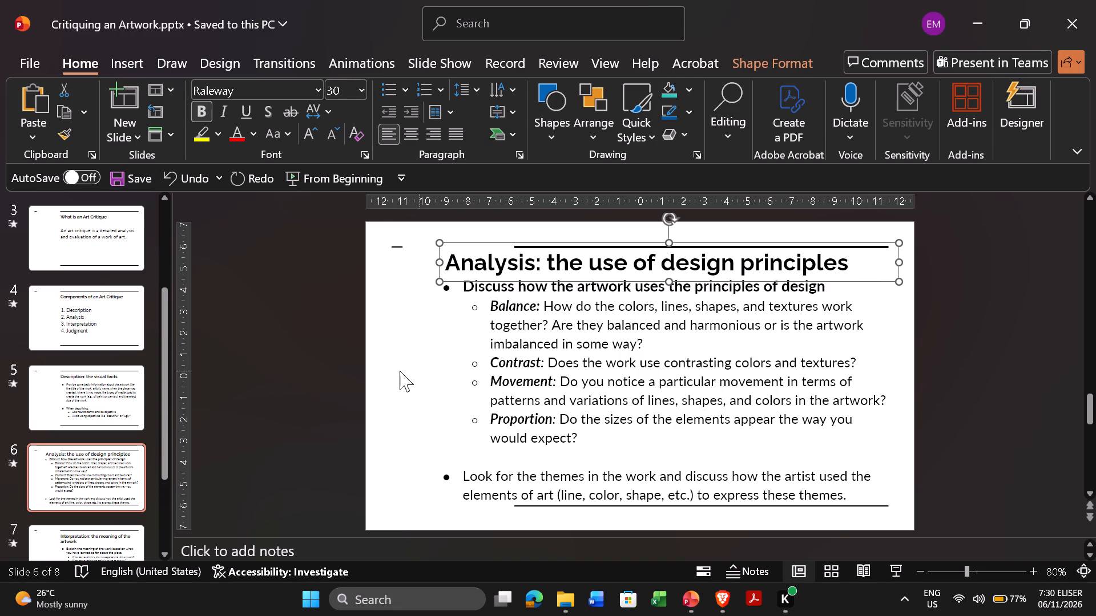
{"action": "left_click", "coordinate": [405, 354]}
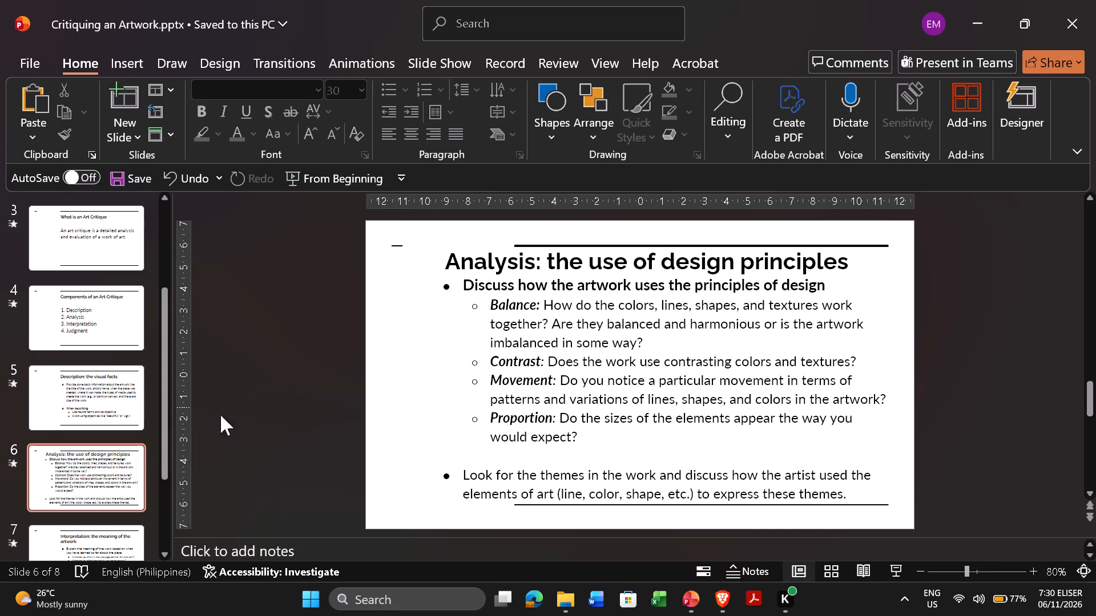
Italicize the bullet "When describing:" on slide 5.
{"action": "left_click", "coordinate": [111, 409]}
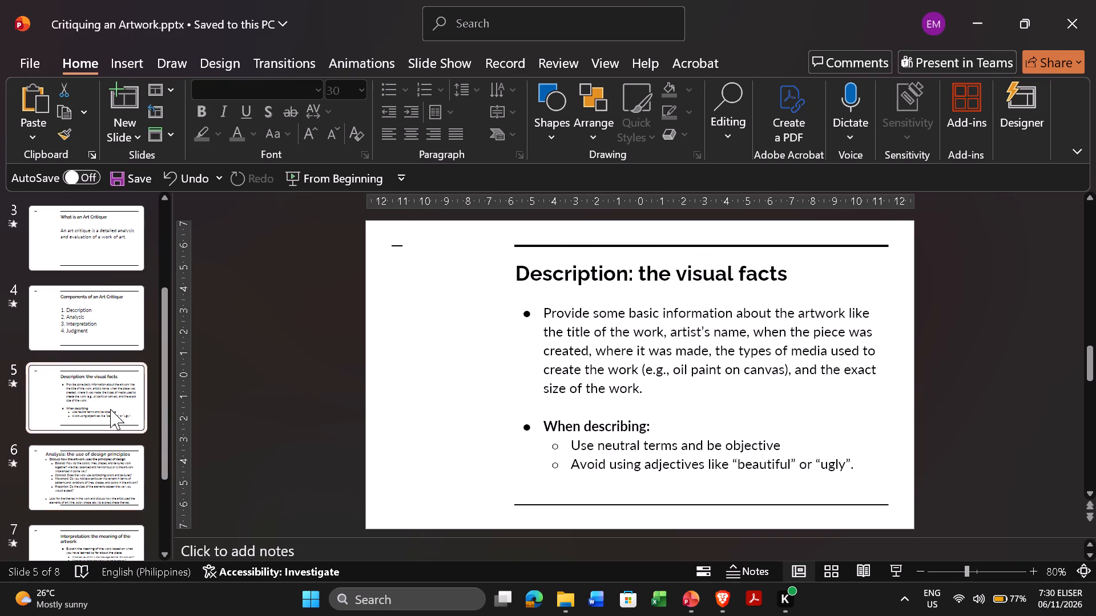
{"action": "left_click", "coordinate": [624, 314]}
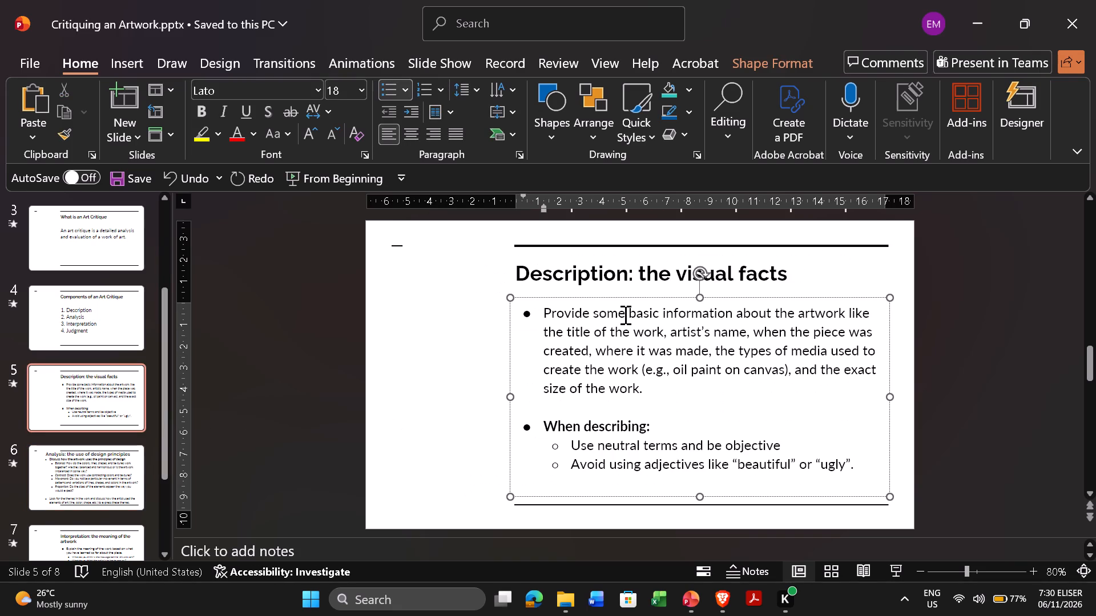
{"action": "left_click", "coordinate": [610, 449]}
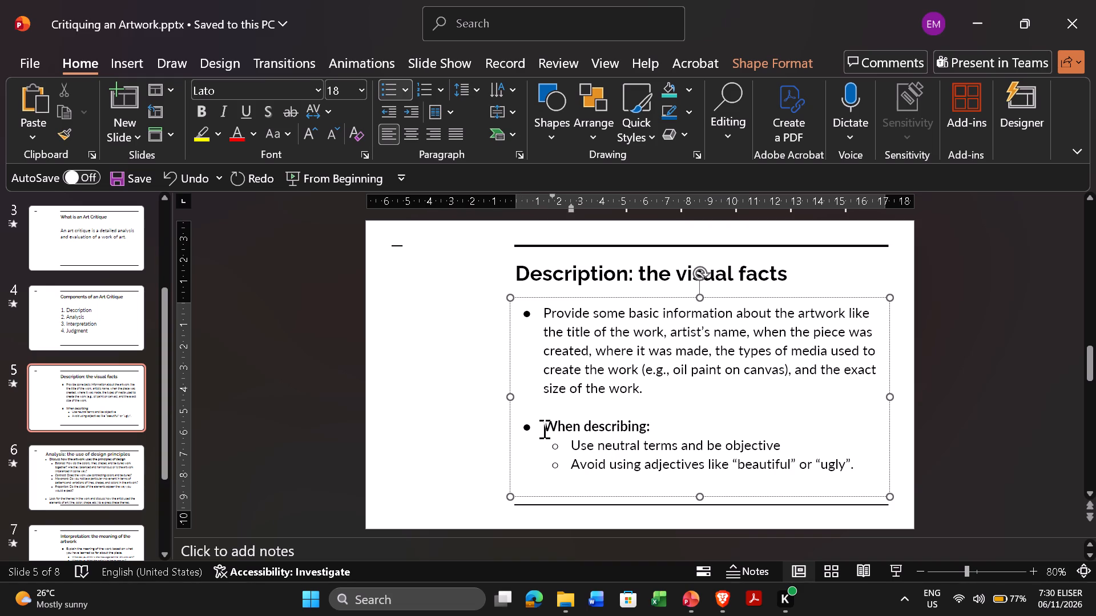
{"action": "left_click_drag", "start_coordinate": [543, 428], "coordinate": [675, 424]}
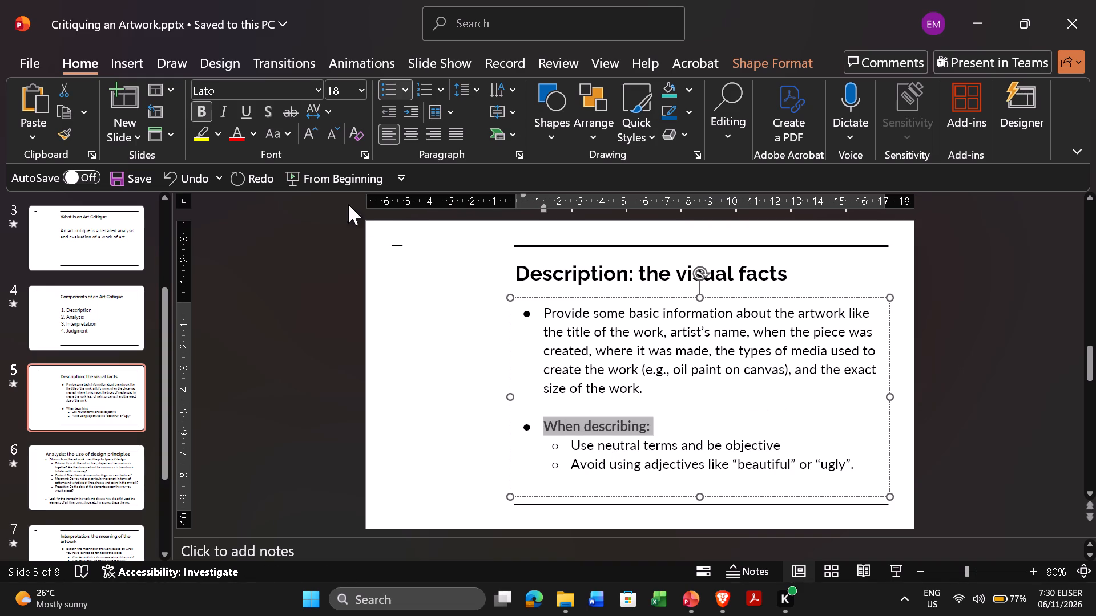
{"action": "left_click", "coordinate": [227, 106]}
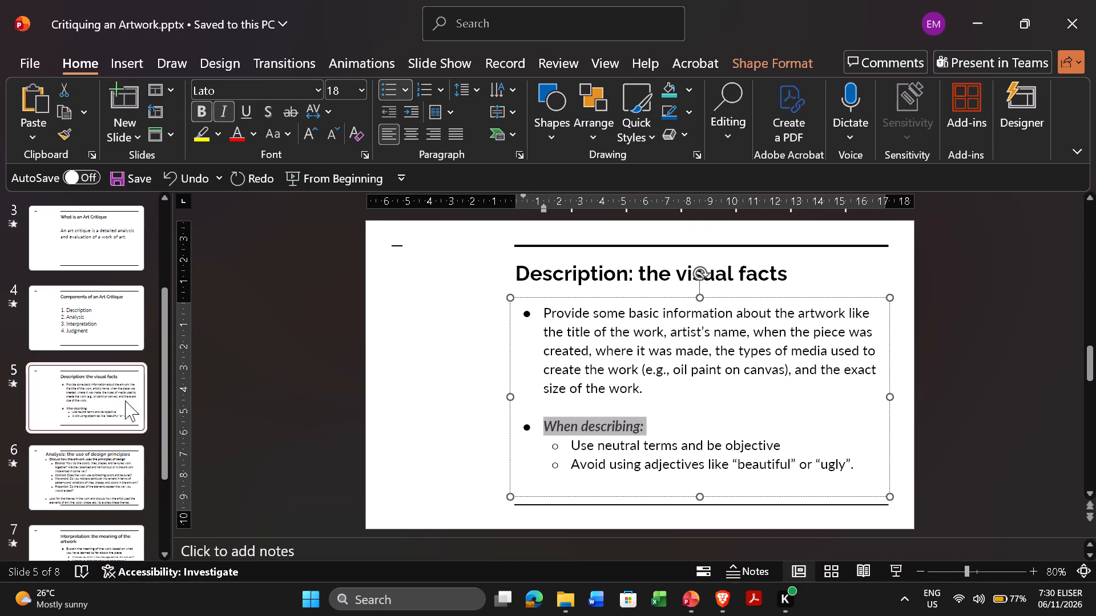
Extend the left edge of slide 7's title box outward so "Interpretation: the meaning of the artwork" fits on one line.
{"action": "left_click", "coordinate": [114, 476]}
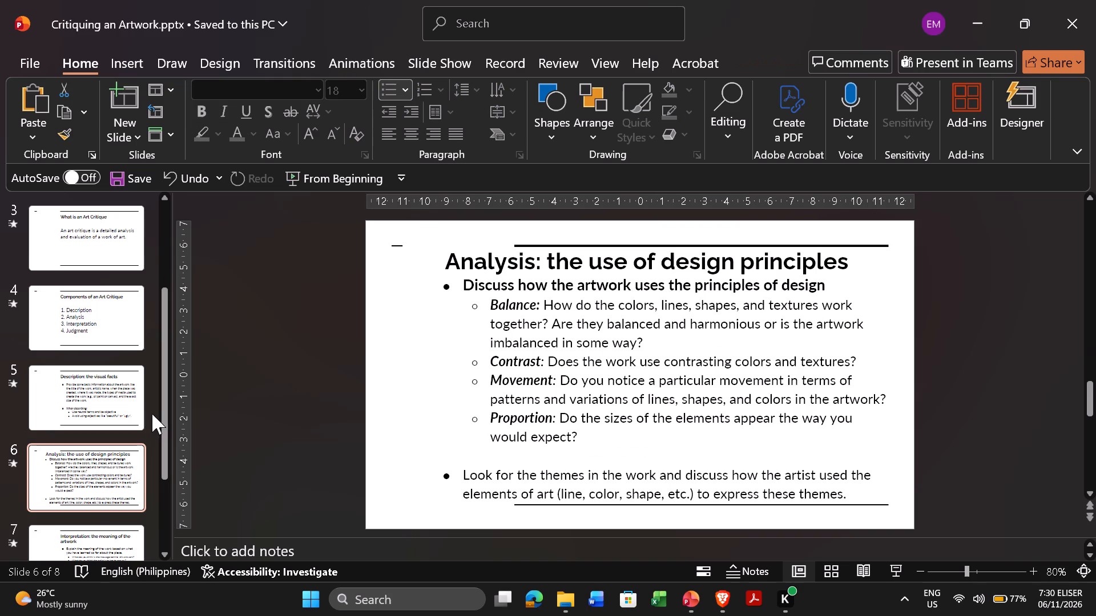
{"action": "left_click_drag", "start_coordinate": [164, 412], "coordinate": [162, 497]}
{"action": "left_click", "coordinate": [121, 422]}
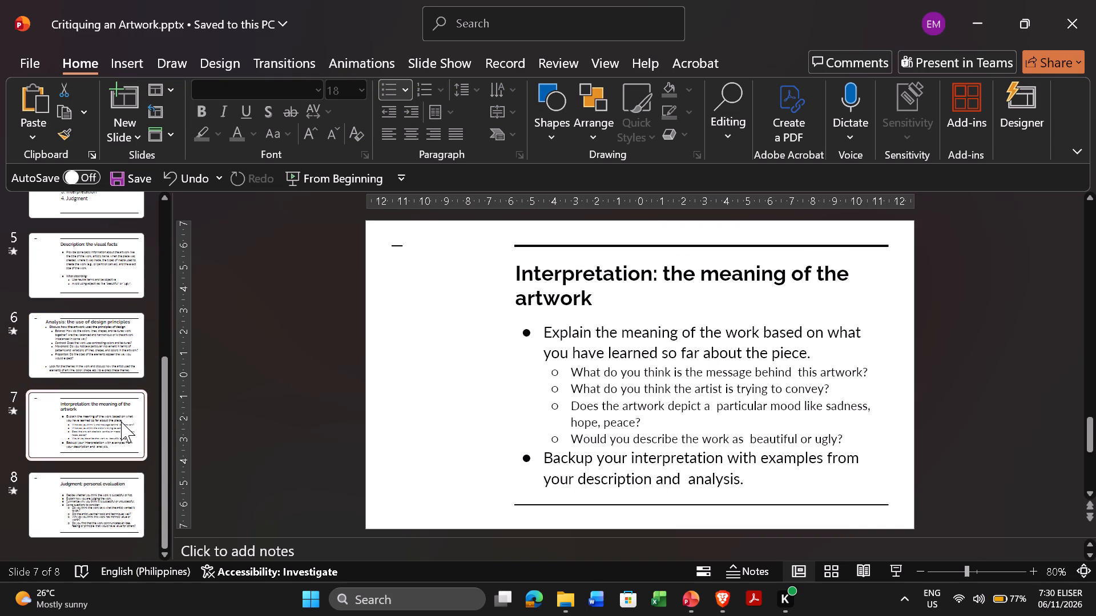
{"action": "left_click", "coordinate": [557, 271]}
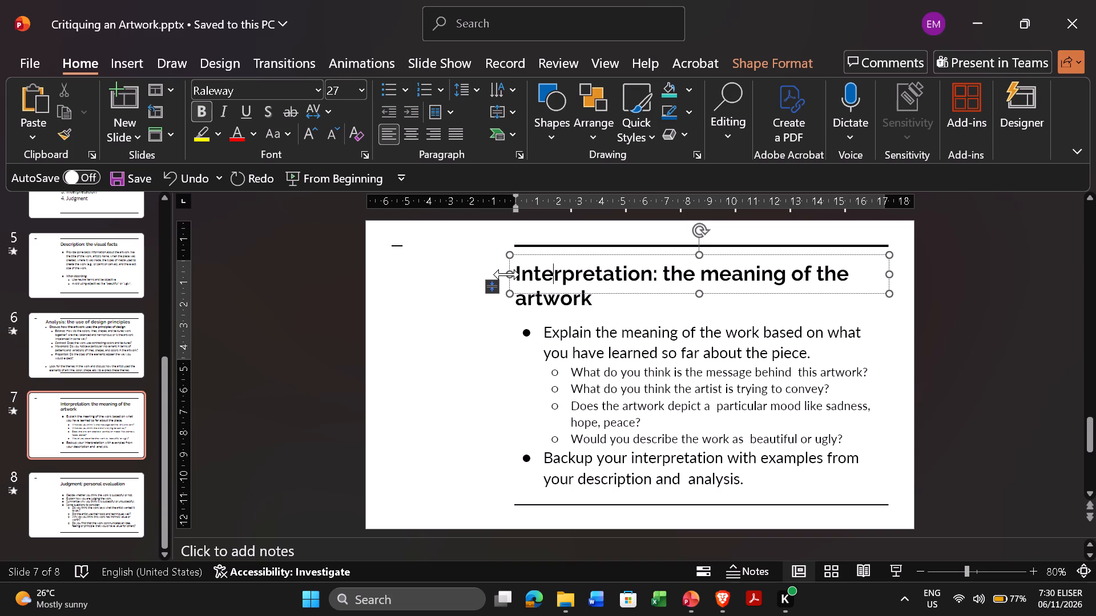
{"action": "left_click", "coordinate": [628, 365]}
{"action": "left_click", "coordinate": [645, 467]}
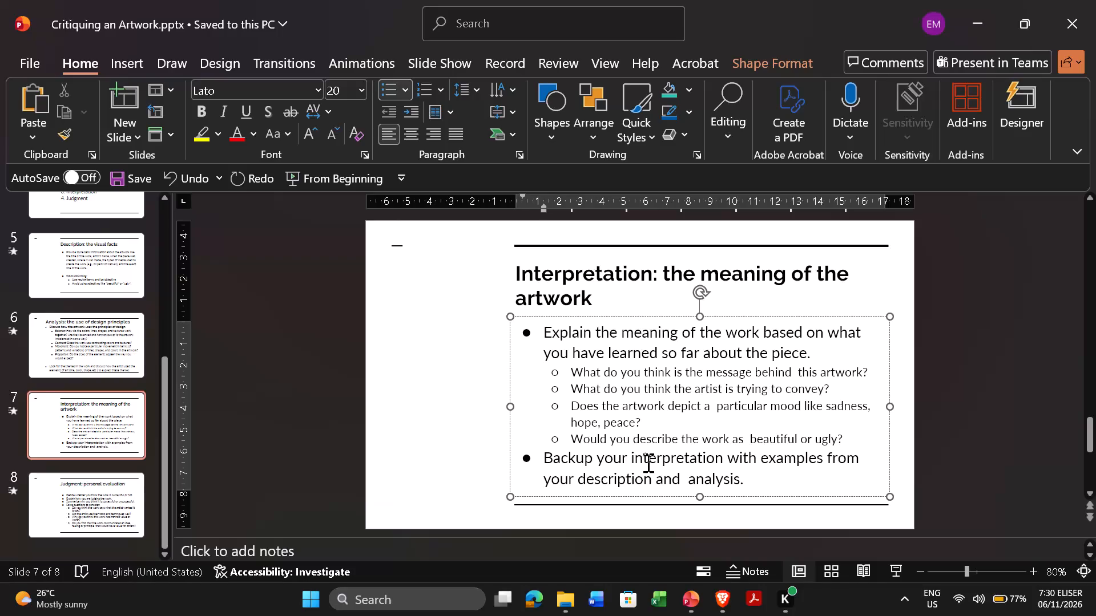
{"action": "left_click", "coordinate": [608, 406]}
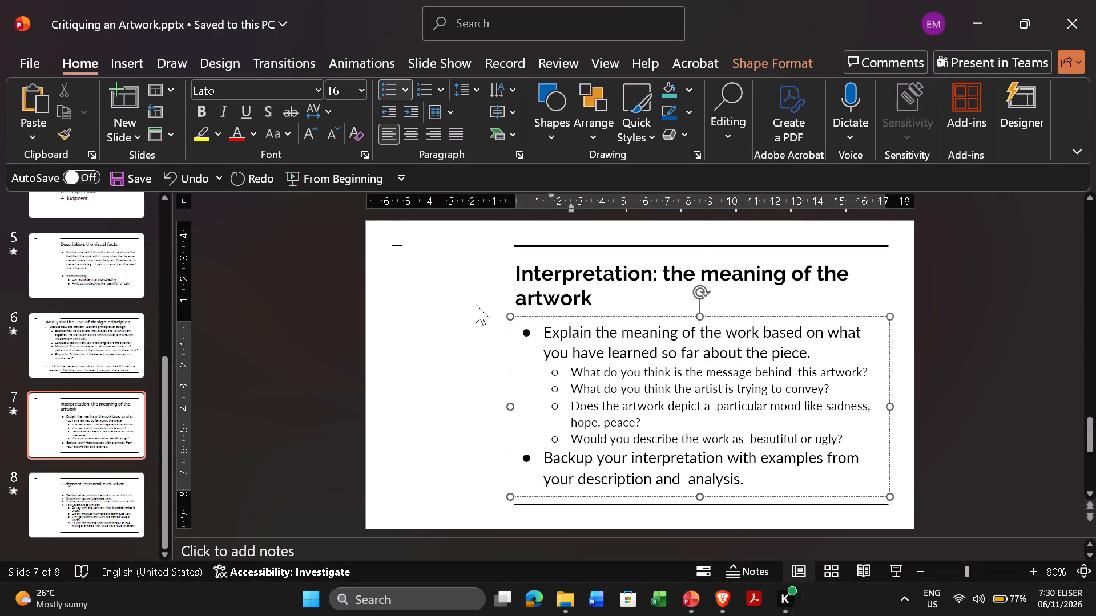
{"action": "left_click", "coordinate": [527, 274]}
{"action": "left_click_drag", "start_coordinate": [505, 273], "coordinate": [491, 272]}
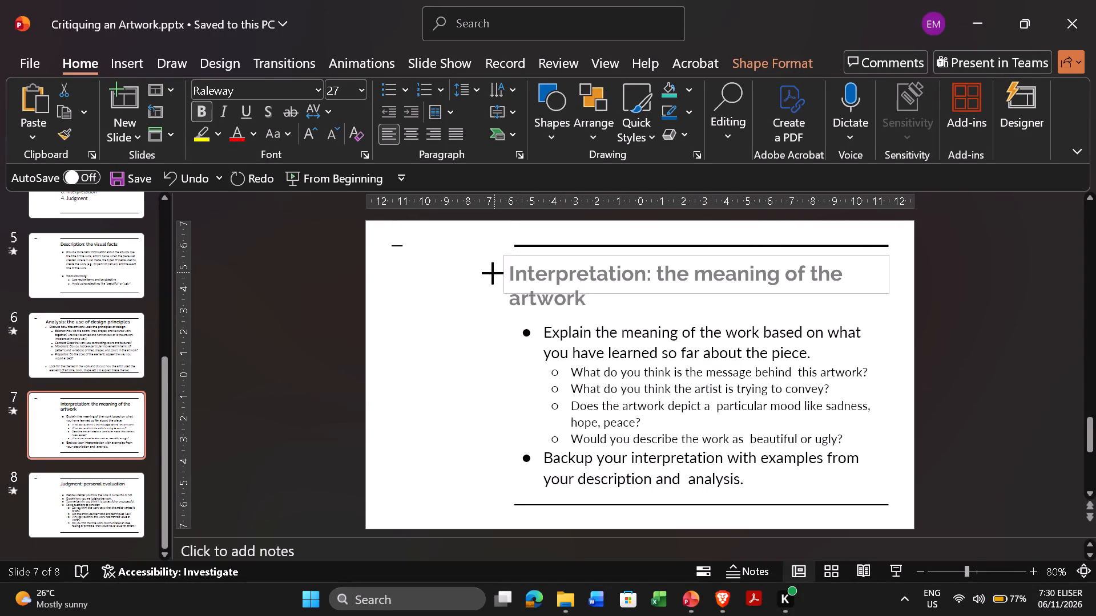
{"action": "left_click_drag", "start_coordinate": [491, 272], "coordinate": [449, 269]}
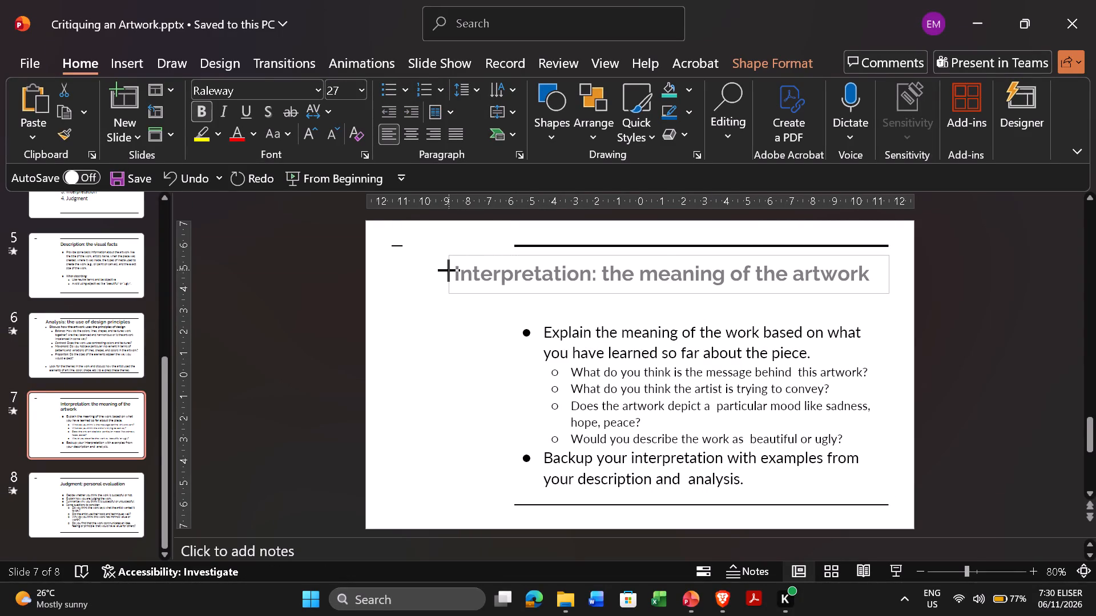
{"action": "left_click_drag", "start_coordinate": [449, 269], "coordinate": [449, 269]}
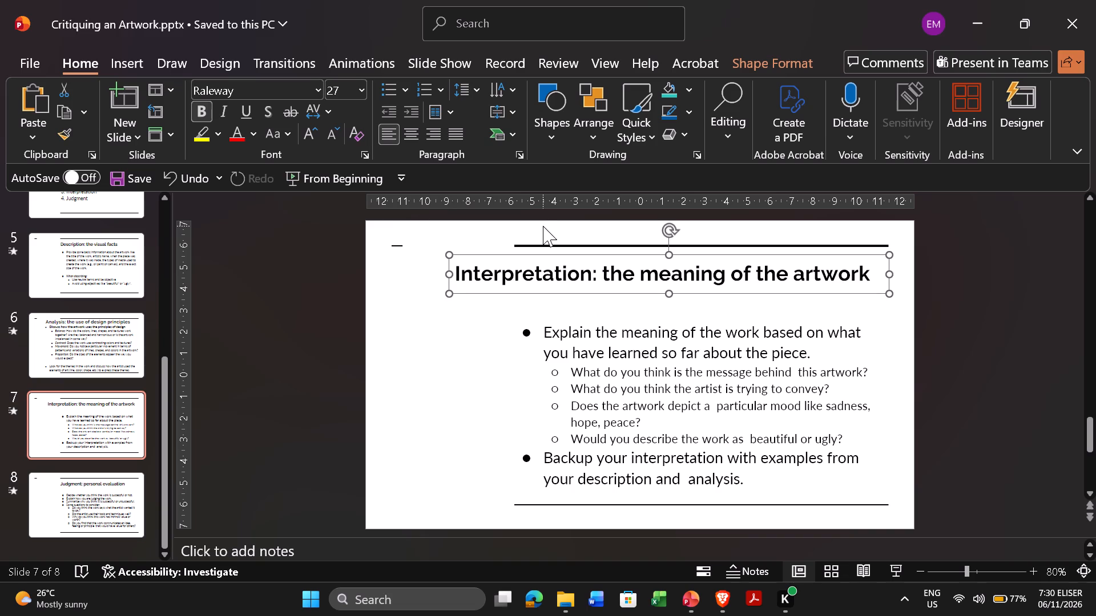
Nudge slide 7's title up until it sits directly beneath the upper horizontal line.
{"action": "key", "text": "Up"}
{"action": "key", "text": "Up"}
{"action": "key", "text": "Up"}
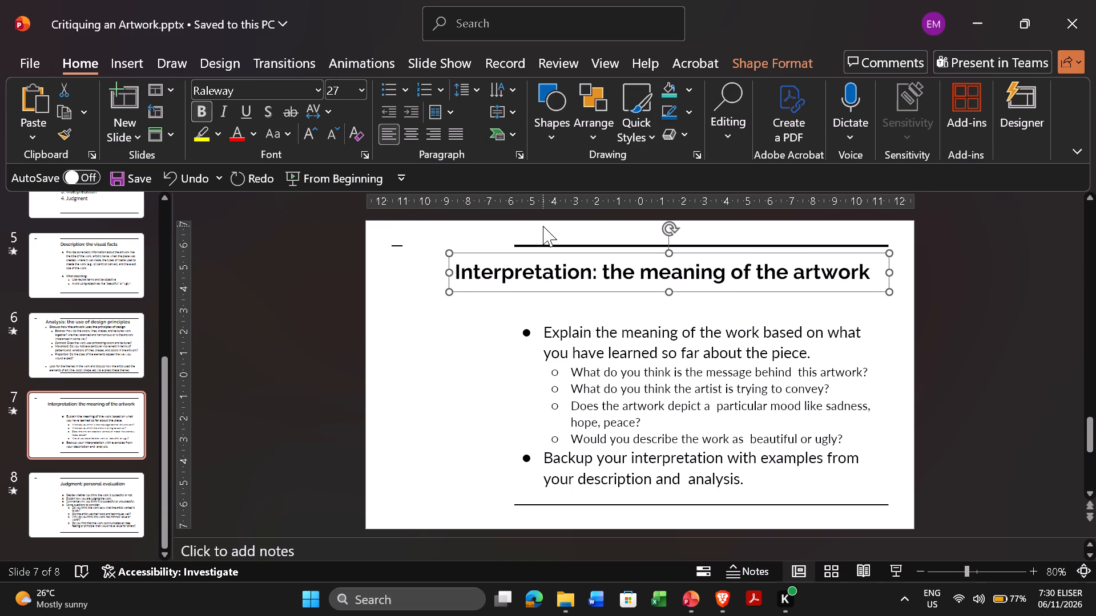
{"action": "key", "text": "Up"}
{"action": "key", "text": "Up"}
{"action": "key", "text": "Up"}
{"action": "key", "text": "Up"}
{"action": "key", "text": "Up"}
{"action": "key", "text": "Up"}
{"action": "key", "text": "Up"}
{"action": "key", "text": "Up"}
{"action": "key", "text": "Up"}
{"action": "key", "text": "Up"}
{"action": "key", "text": "Up"}
{"action": "key", "text": "Up"}
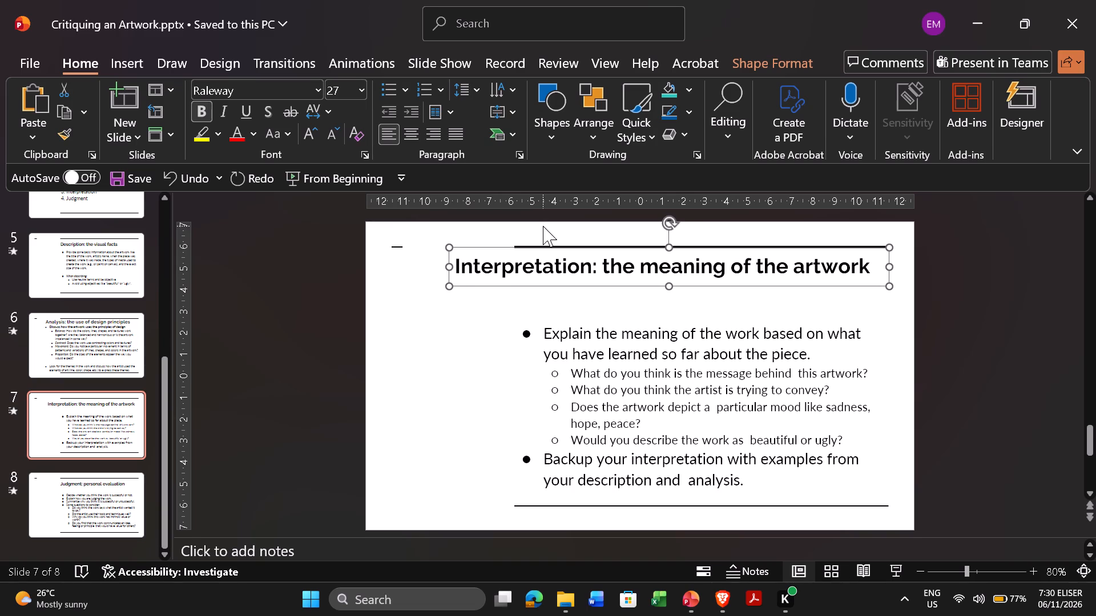
{"action": "key", "text": "Up"}
{"action": "key", "text": "Up"}
{"action": "key", "text": "Up"}
{"action": "key", "text": "Up"}
{"action": "key", "text": "Up"}
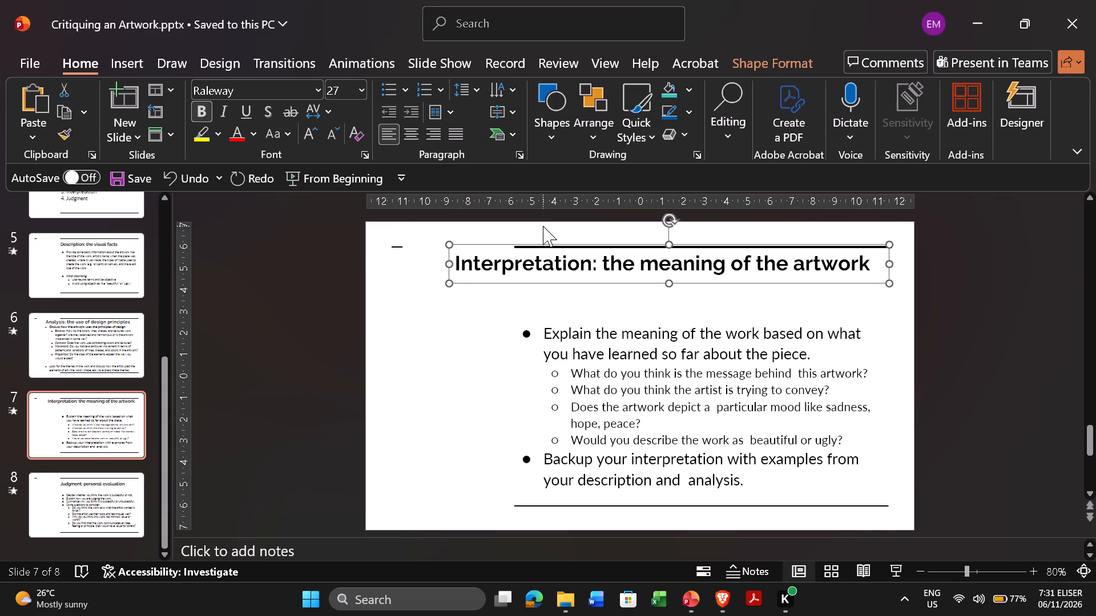
{"action": "key", "text": "Up"}
{"action": "key", "text": "Up"}
{"action": "key", "text": "Up"}
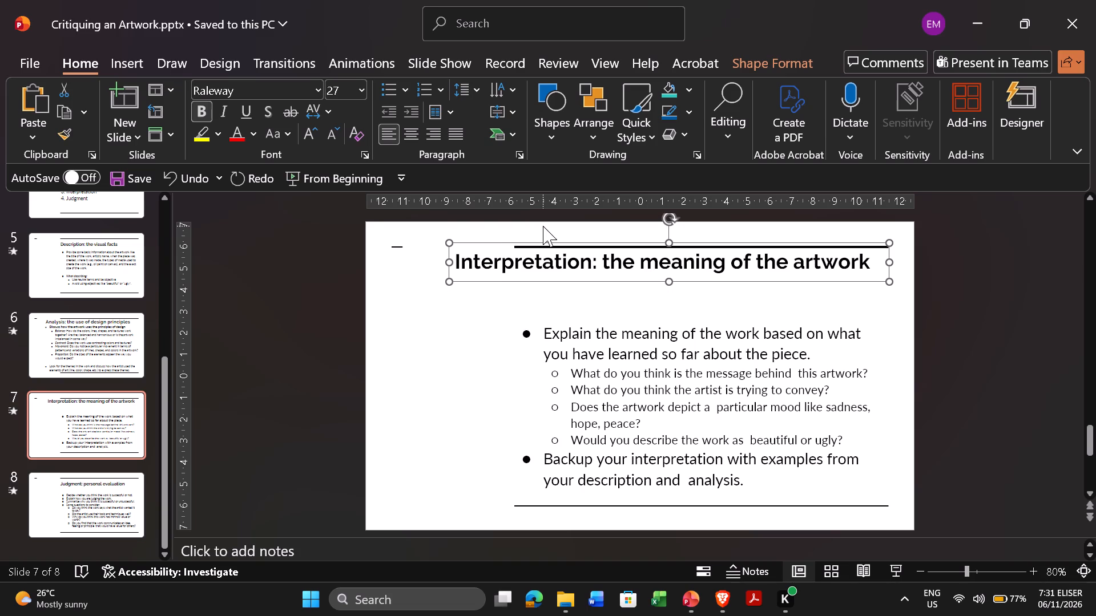
Enlarge slide 7's body text box, extending its left edge to about the title's left edge and its top edge to just under the title.
{"action": "left_click", "coordinate": [599, 407]}
{"action": "left_click_drag", "start_coordinate": [506, 408], "coordinate": [445, 407]}
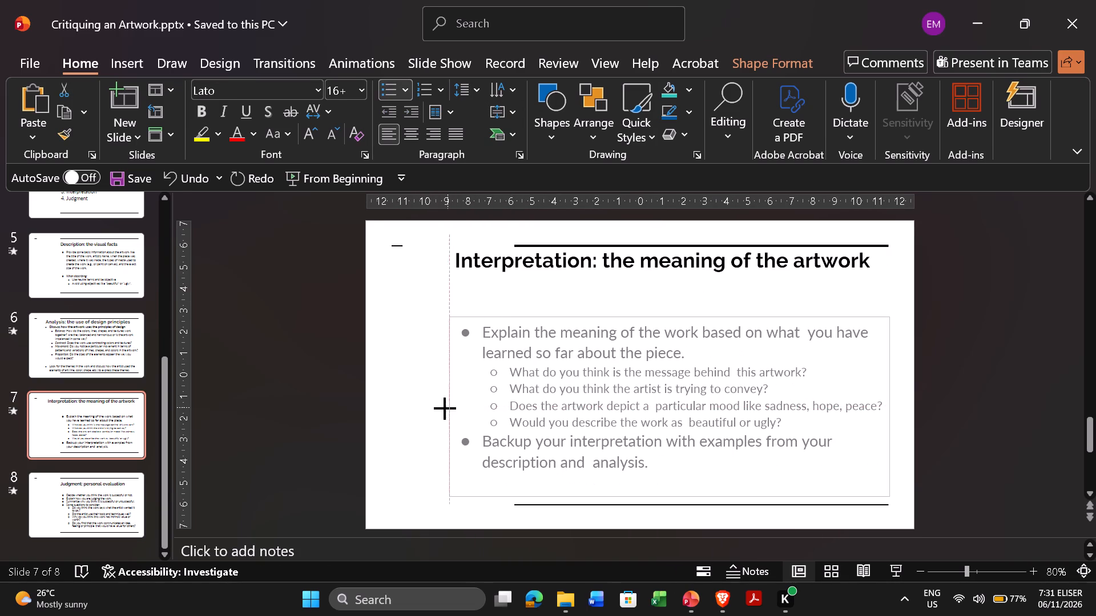
{"action": "left_click_drag", "start_coordinate": [445, 407], "coordinate": [444, 407]}
{"action": "left_click_drag", "start_coordinate": [668, 317], "coordinate": [659, 271]}
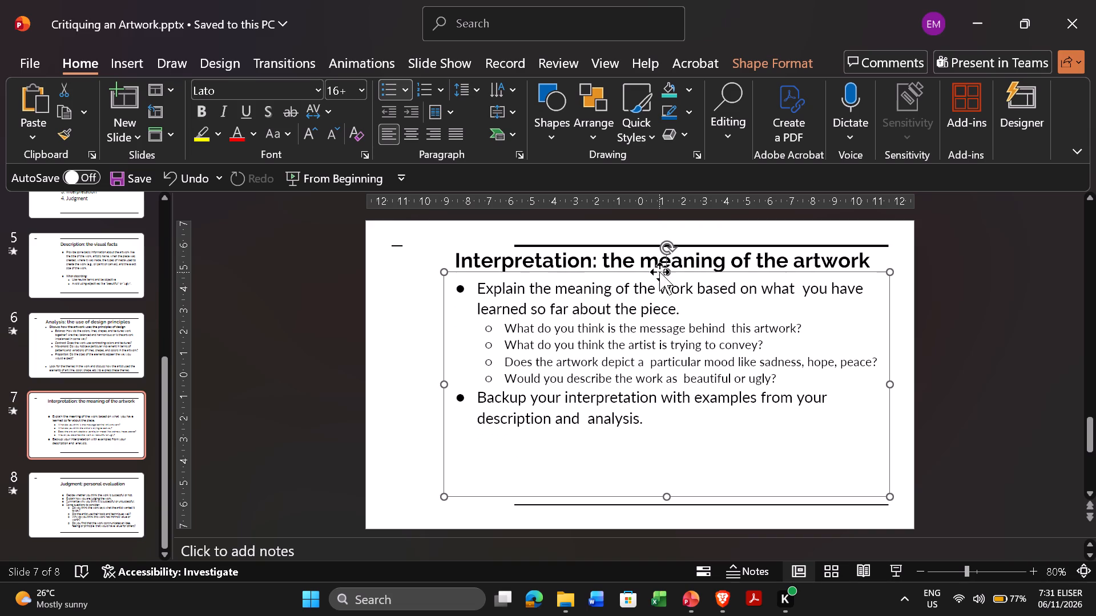
Insert a blank line between the sub-bullet "Would you describe the work as beautiful or ugly?" and the bullet "Backup your interpretation…".
{"action": "left_click", "coordinate": [794, 374]}
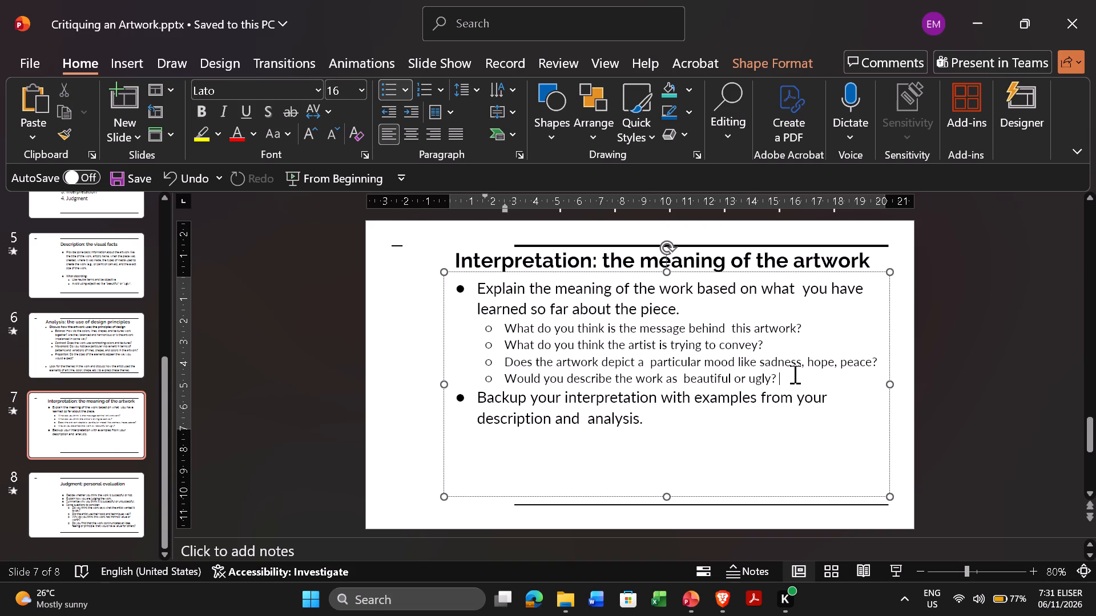
{"action": "key", "text": "Return"}
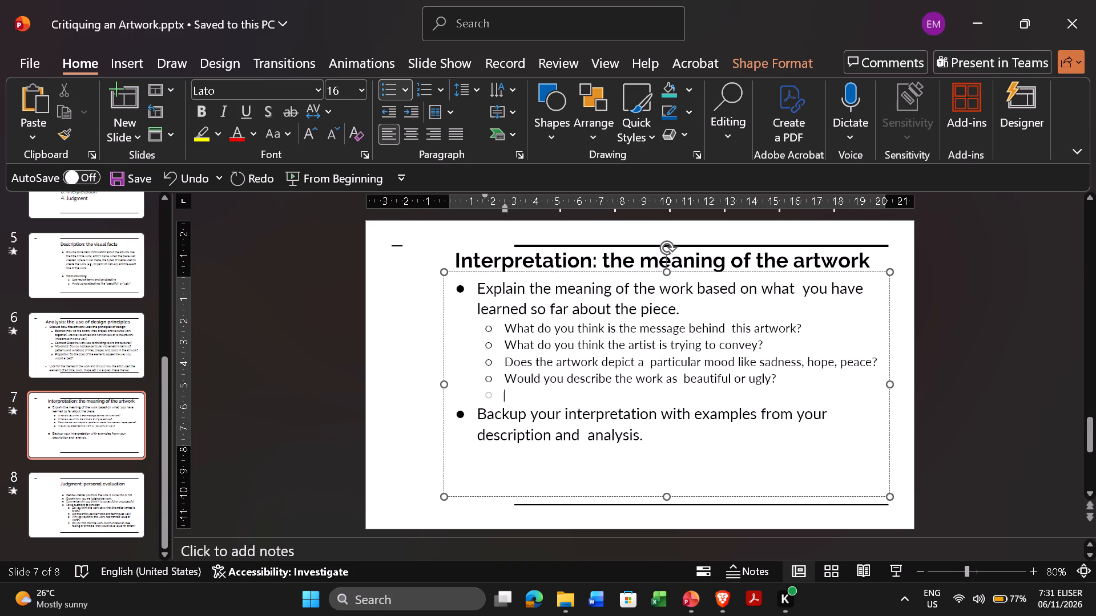
{"action": "left_click", "coordinate": [911, 430]}
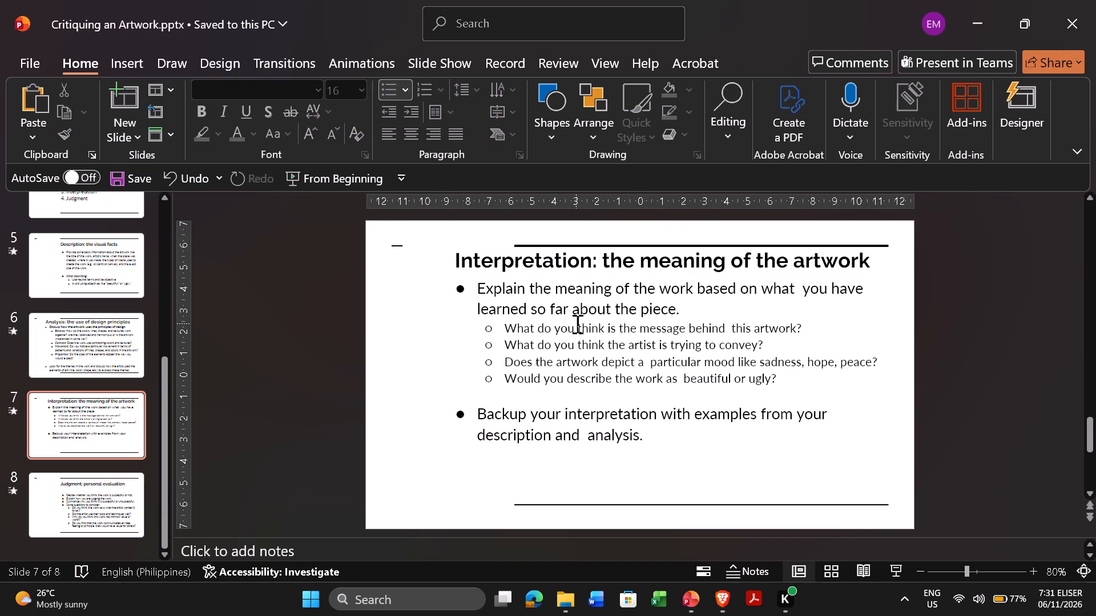
Set the font size of the four question sub-bullets on slide 7 to 18.
{"action": "left_click", "coordinate": [496, 307]}
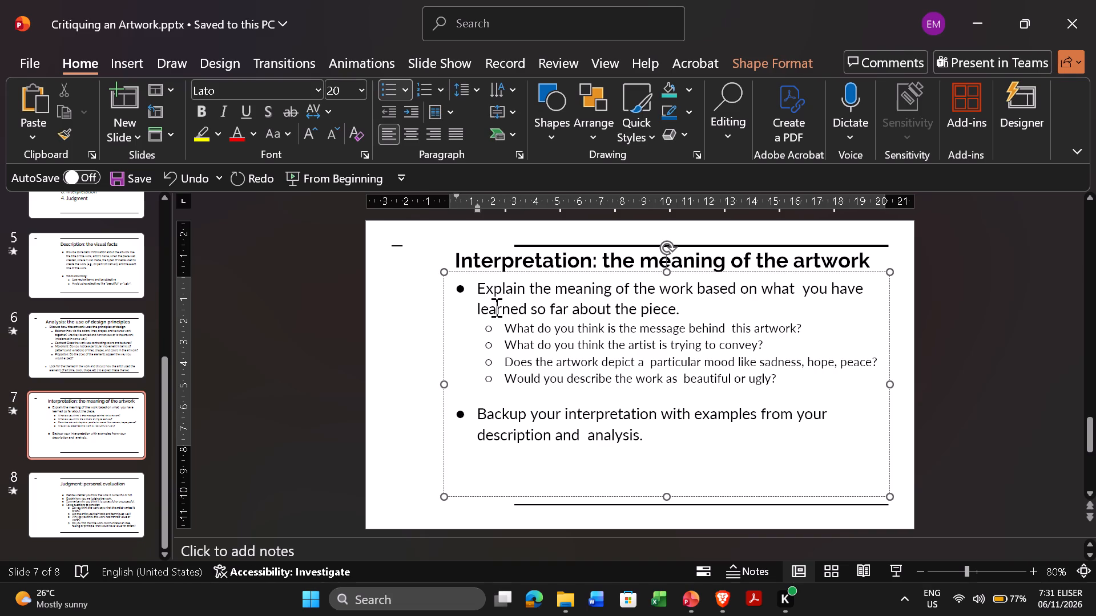
{"action": "left_click", "coordinate": [517, 328]}
{"action": "left_click", "coordinate": [502, 329]}
{"action": "left_click", "coordinate": [509, 288]}
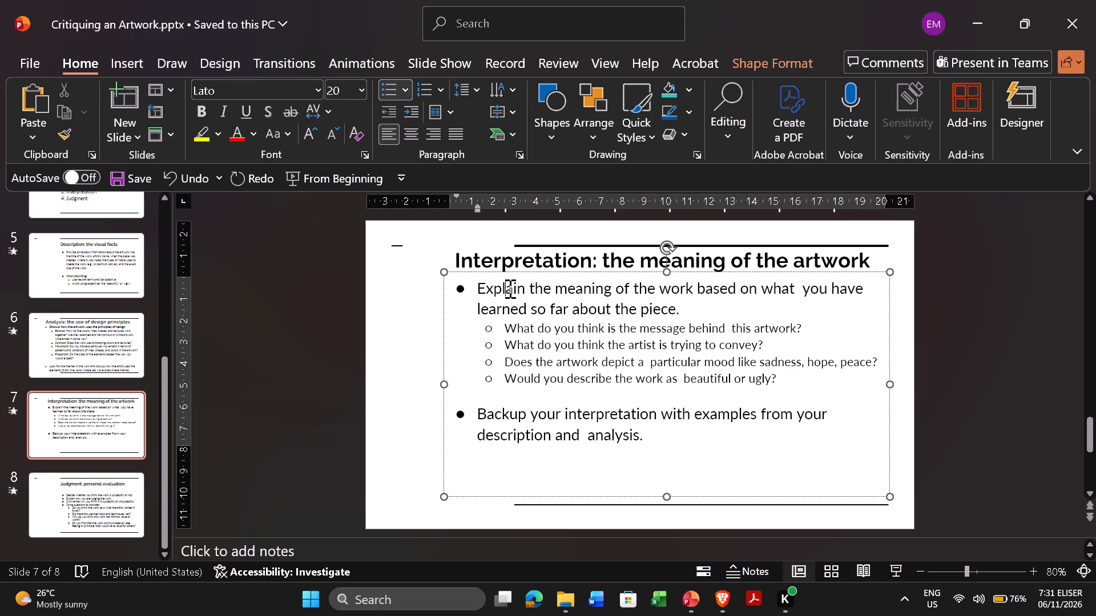
{"action": "left_click_drag", "start_coordinate": [504, 330], "coordinate": [839, 382]}
{"action": "left_click", "coordinate": [348, 95]}
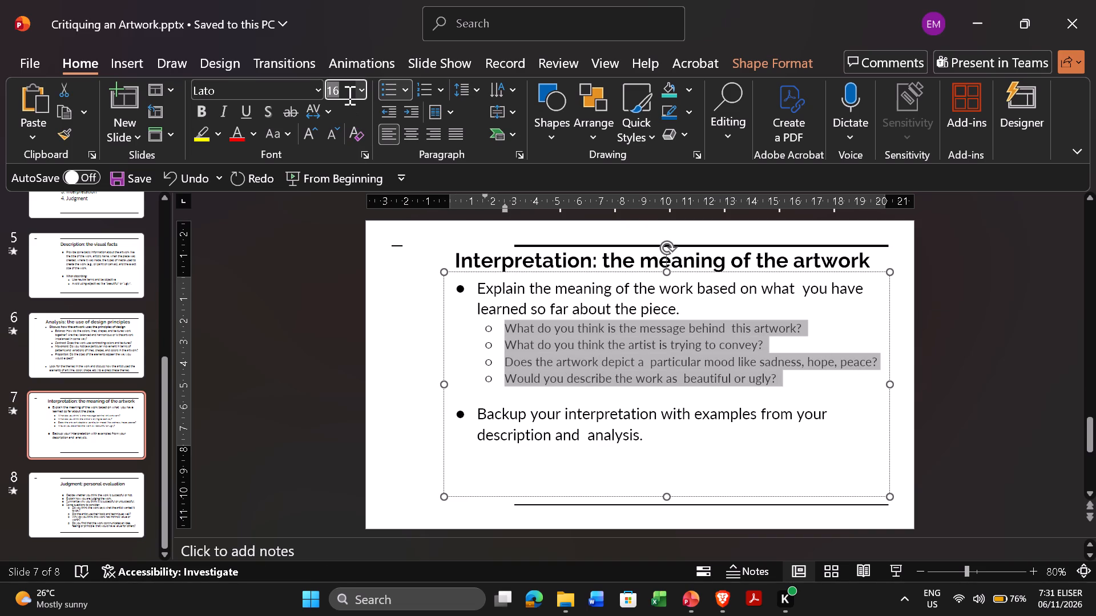
{"action": "type", "text": "18"}
{"action": "key", "text": "Return"}
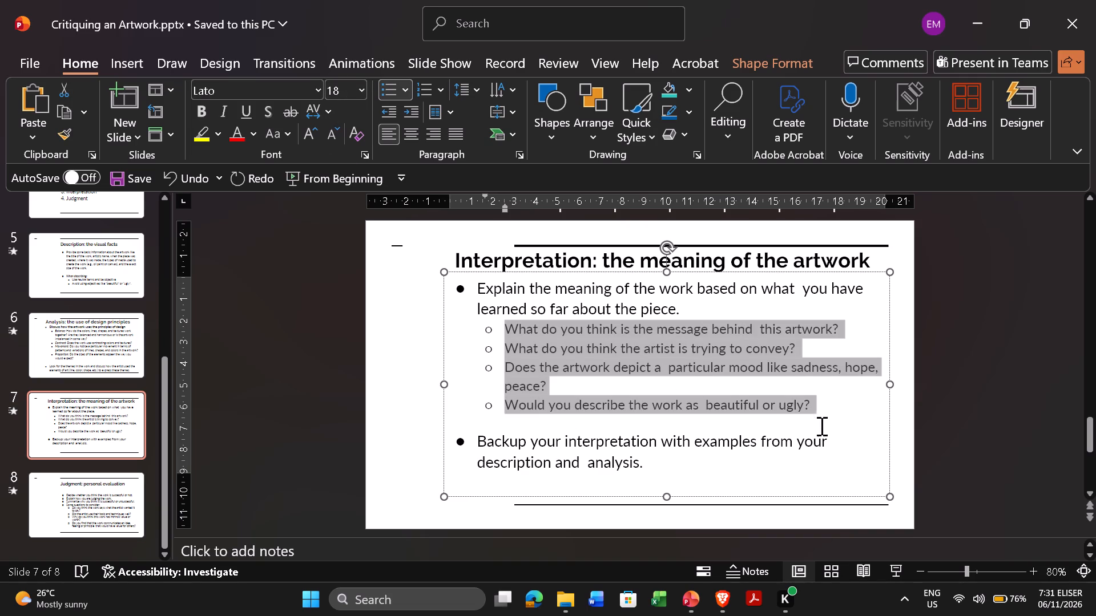
{"action": "left_click", "coordinate": [901, 414]}
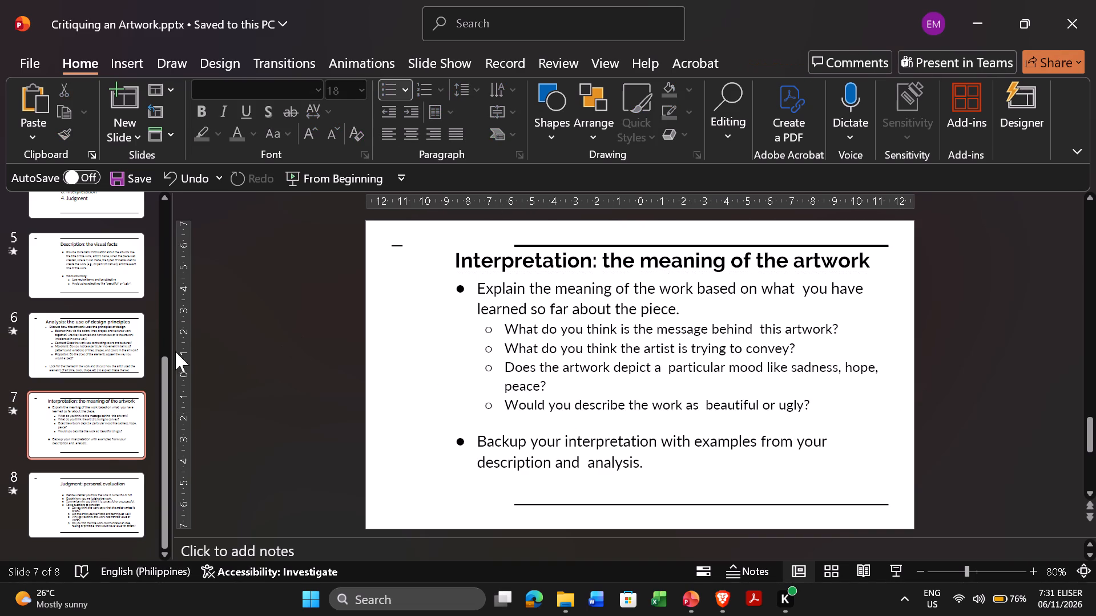
Nudge slide 8's title "Judgment: personal evaluation" up to just beneath the upper horizontal line and extend its box's left edge outward.
{"action": "left_click", "coordinate": [123, 504]}
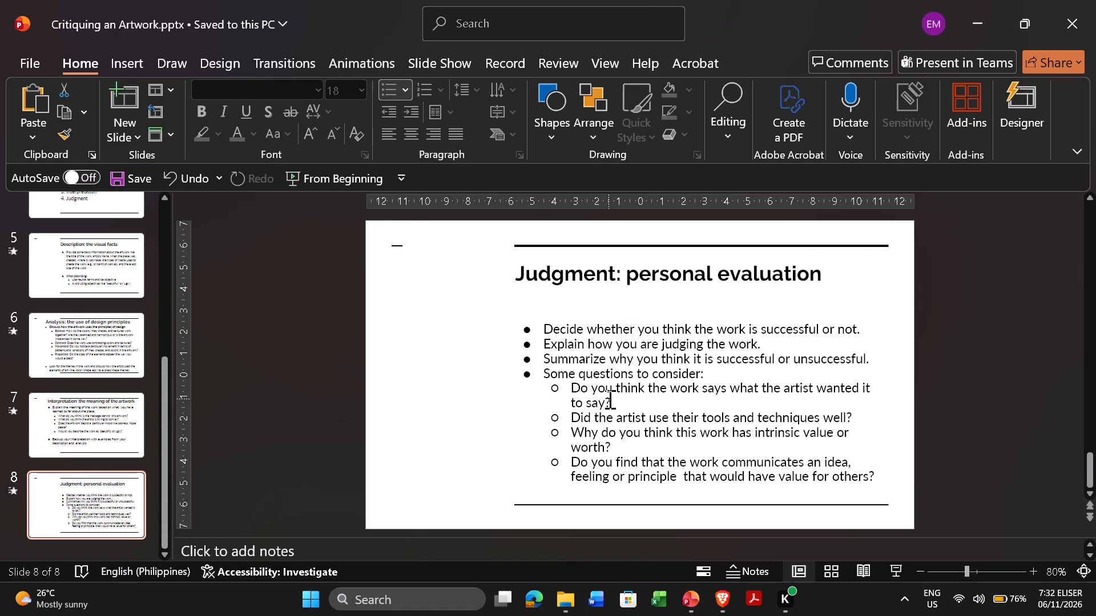
{"action": "left_click", "coordinate": [606, 271]}
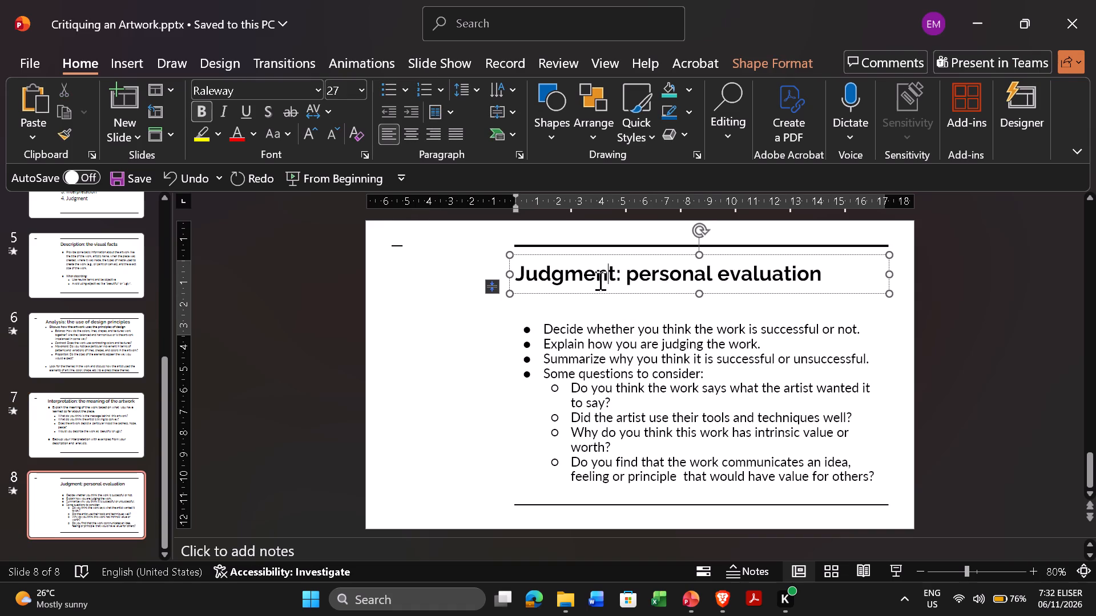
{"action": "left_click", "coordinate": [701, 252]}
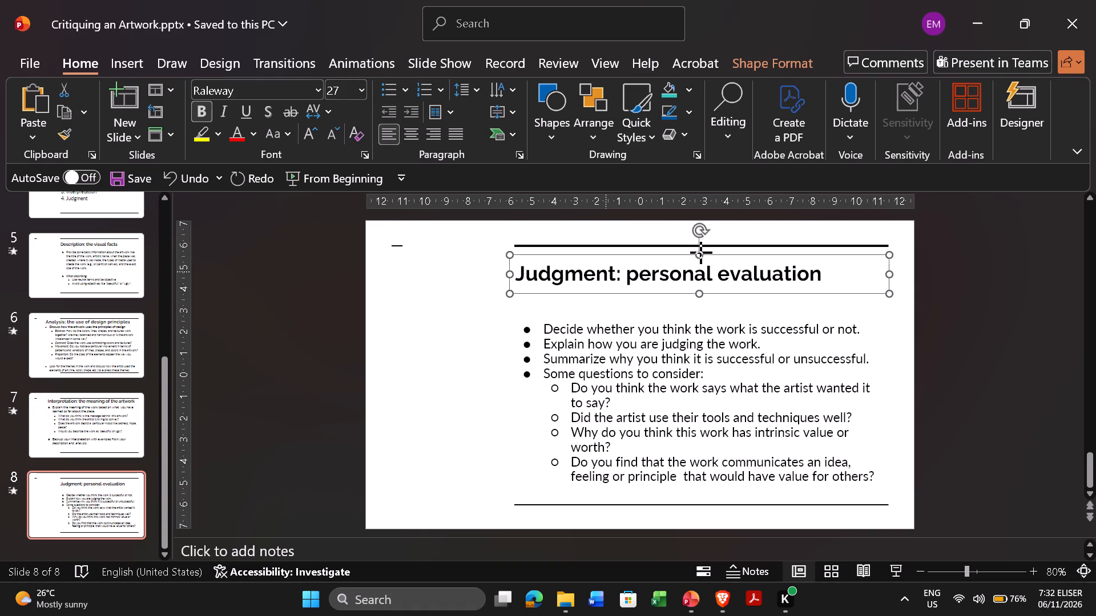
{"action": "key", "text": "Up"}
{"action": "key", "text": "Up"}
{"action": "key", "text": "Up"}
{"action": "key", "text": "Up"}
{"action": "key", "text": "Up"}
{"action": "key", "text": "Up"}
{"action": "key", "text": "Up"}
{"action": "key", "text": "Up"}
{"action": "key", "text": "Up"}
{"action": "key", "text": "Up"}
{"action": "key", "text": "Up"}
{"action": "key", "text": "Up"}
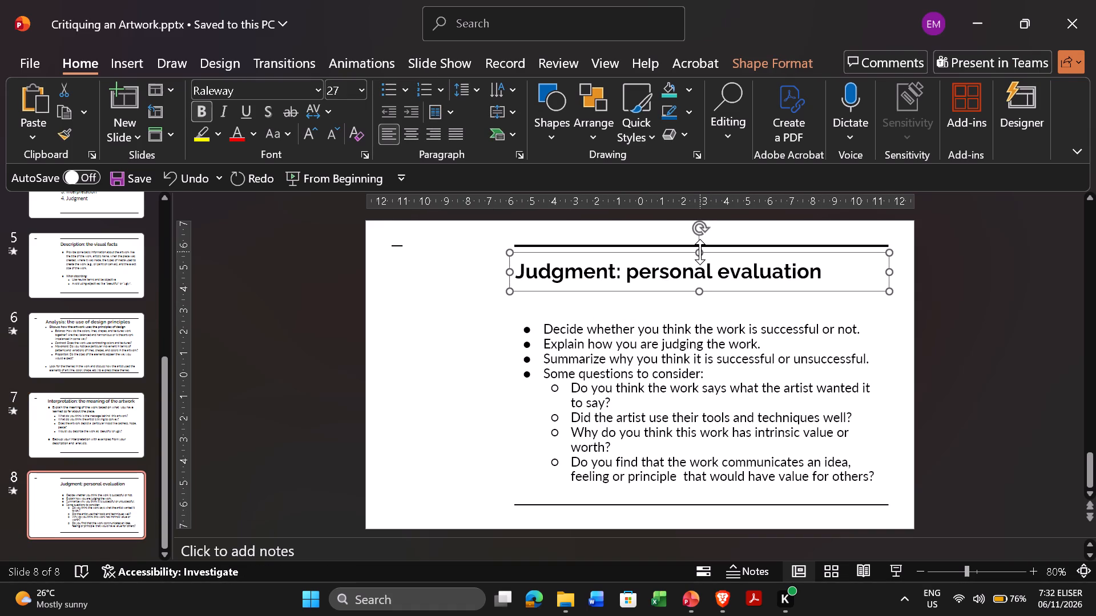
{"action": "key", "text": "Up"}
{"action": "key", "text": "Up"}
{"action": "key", "text": "Up"}
{"action": "key", "text": "Up"}
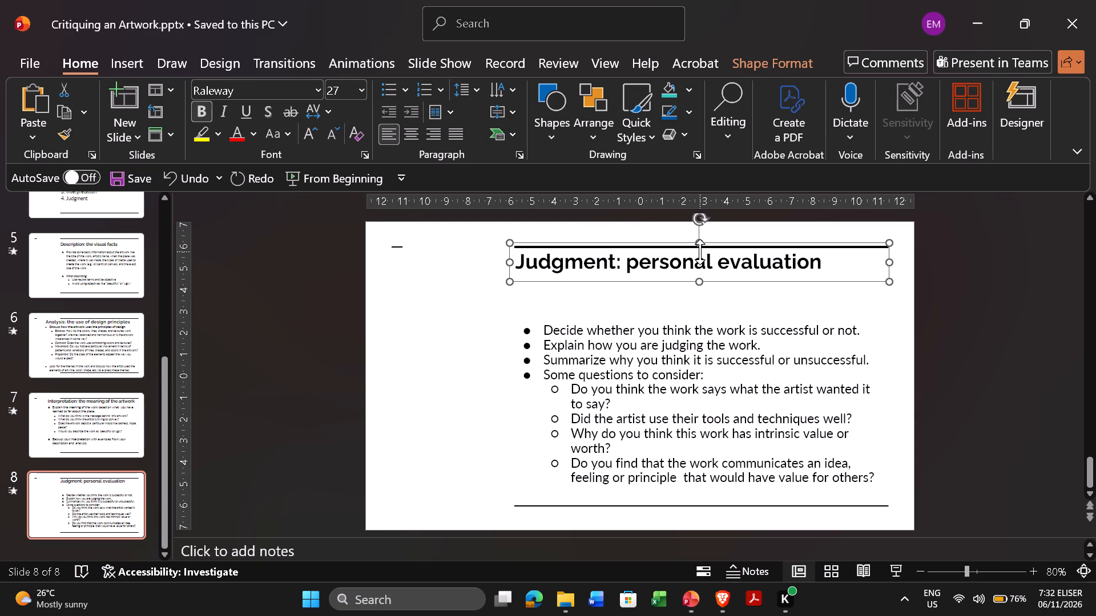
{"action": "key", "text": "Up"}
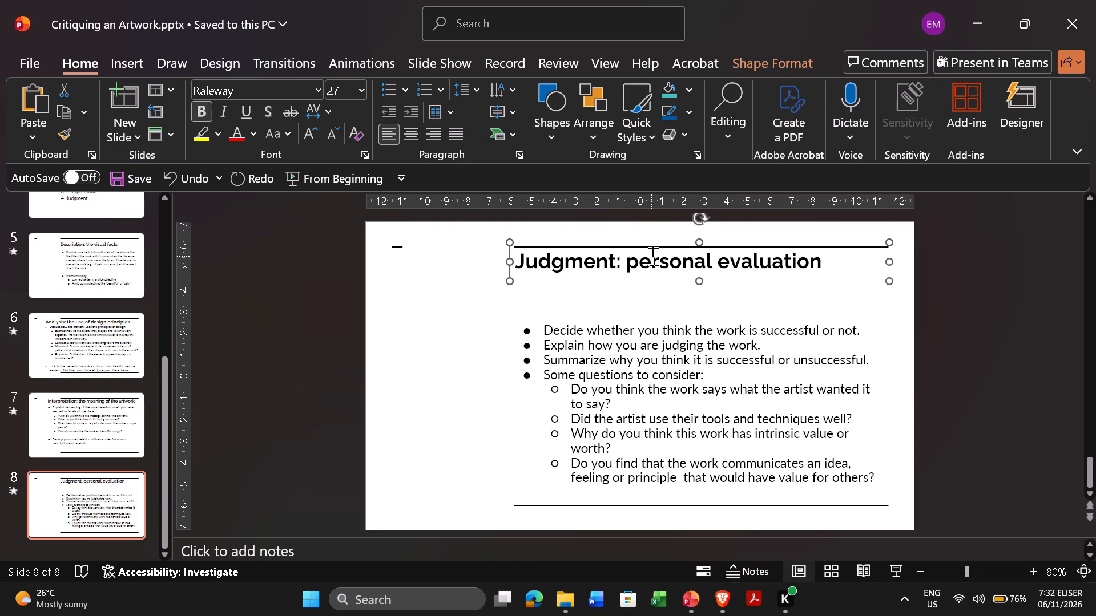
{"action": "left_click_drag", "start_coordinate": [509, 261], "coordinate": [469, 259]}
Enlarge slide 8's body text box, raising its top edge to just under the title and extending its left edge to about the title's.
{"action": "left_click", "coordinate": [589, 355]}
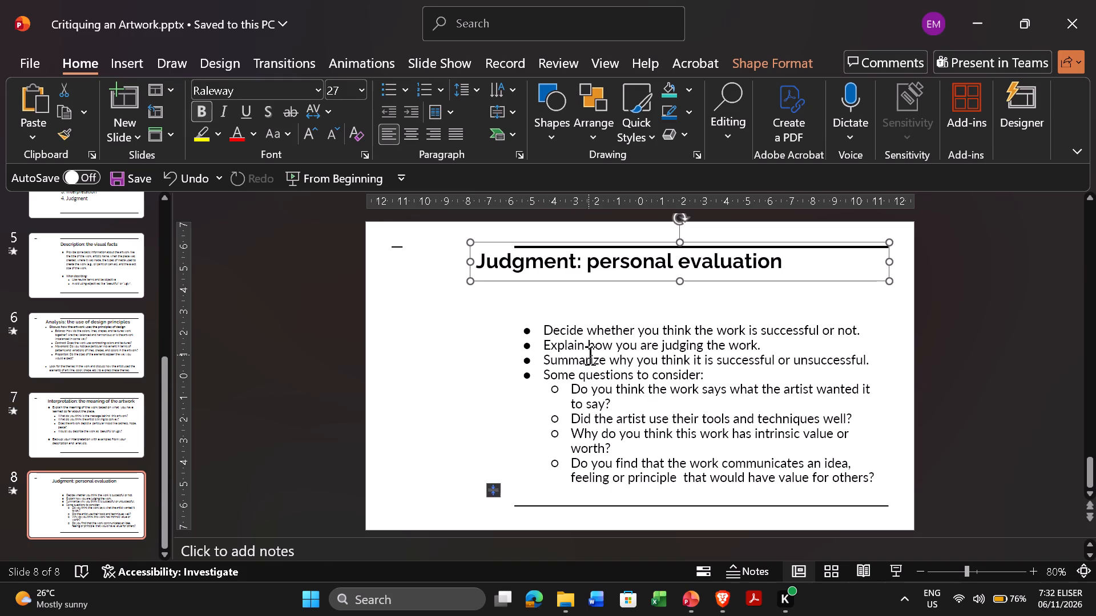
{"action": "left_click_drag", "start_coordinate": [699, 314], "coordinate": [689, 279]}
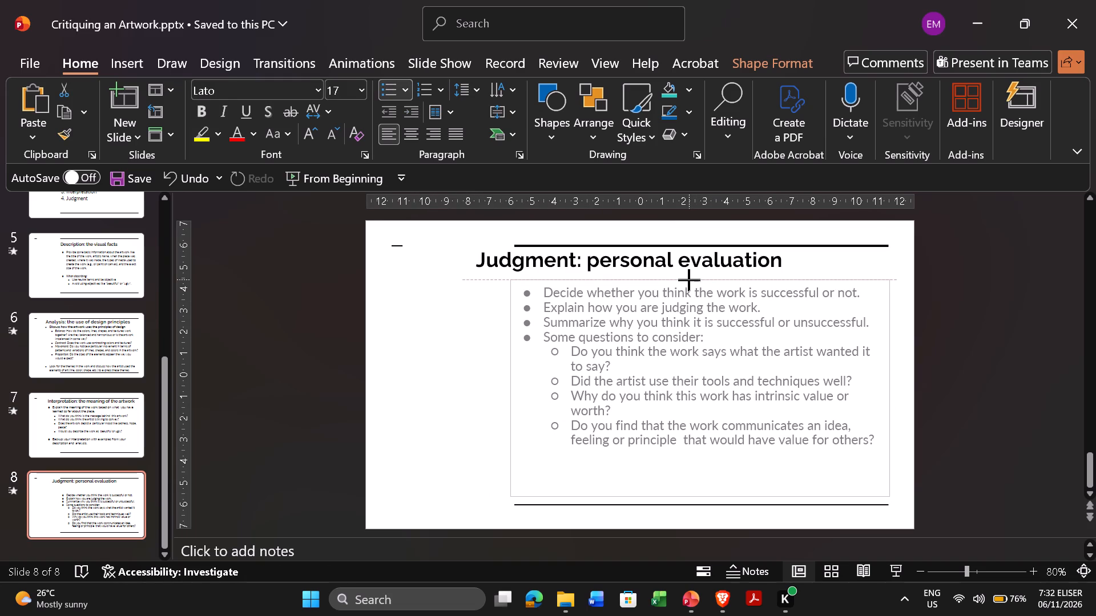
{"action": "left_click_drag", "start_coordinate": [689, 279], "coordinate": [687, 273]}
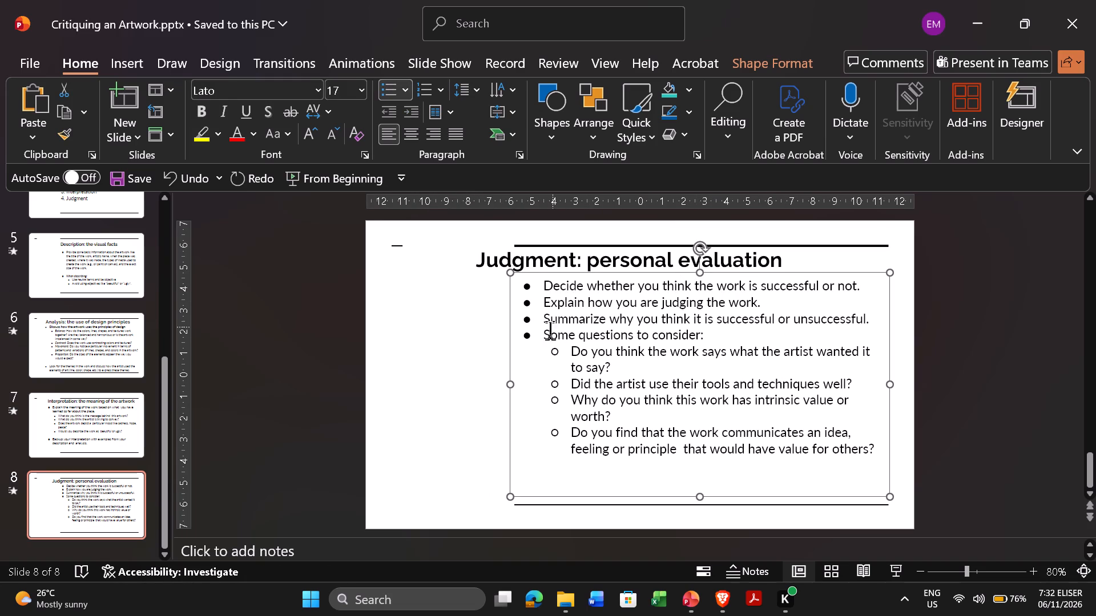
{"action": "left_click_drag", "start_coordinate": [511, 386], "coordinate": [465, 378]}
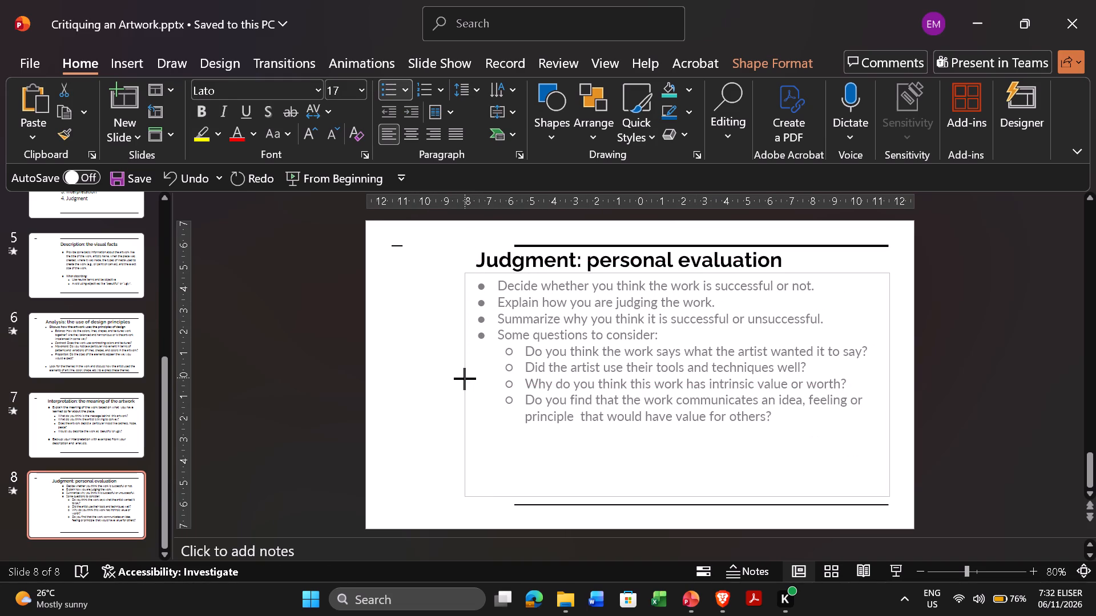
{"action": "left_click_drag", "start_coordinate": [465, 378], "coordinate": [464, 379]}
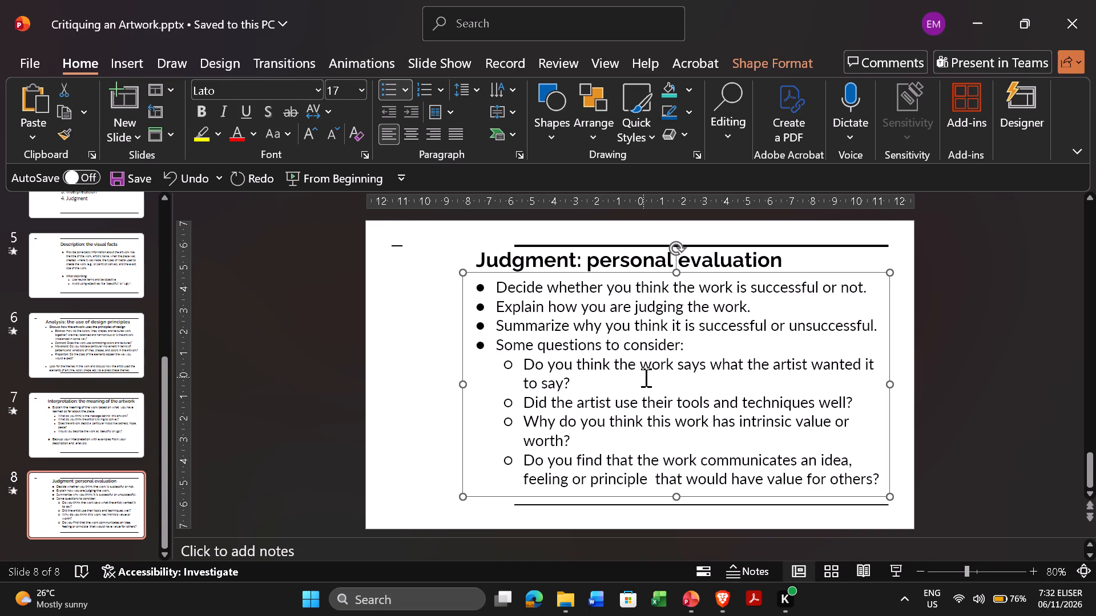
Set the font size of all bullets and sub-bullets in slide 8's body text to 19.
{"action": "left_click", "coordinate": [594, 348]}
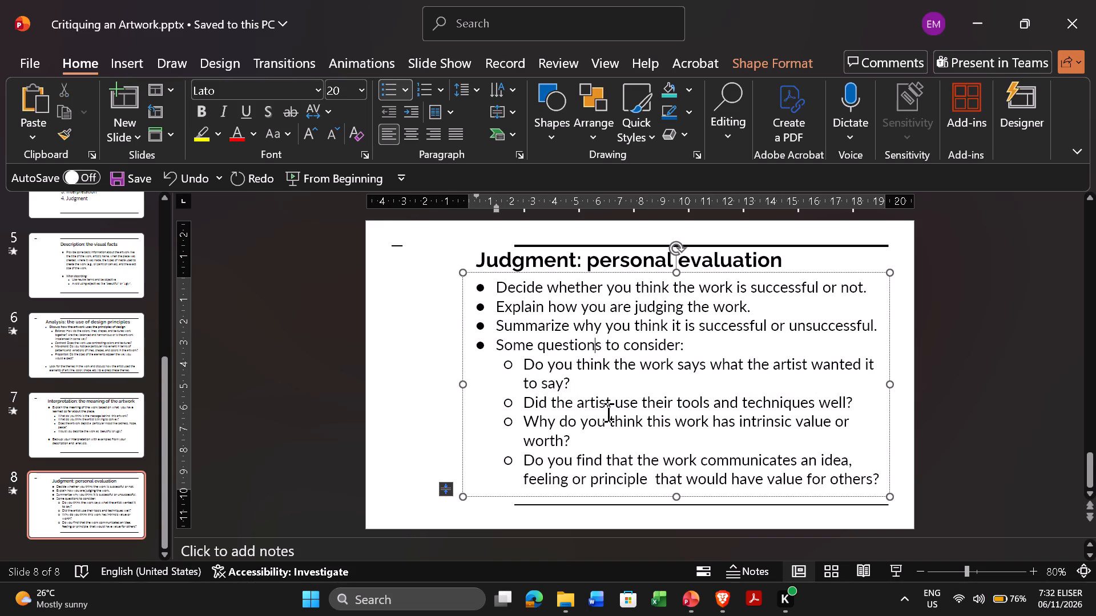
{"action": "left_click", "coordinate": [509, 311]}
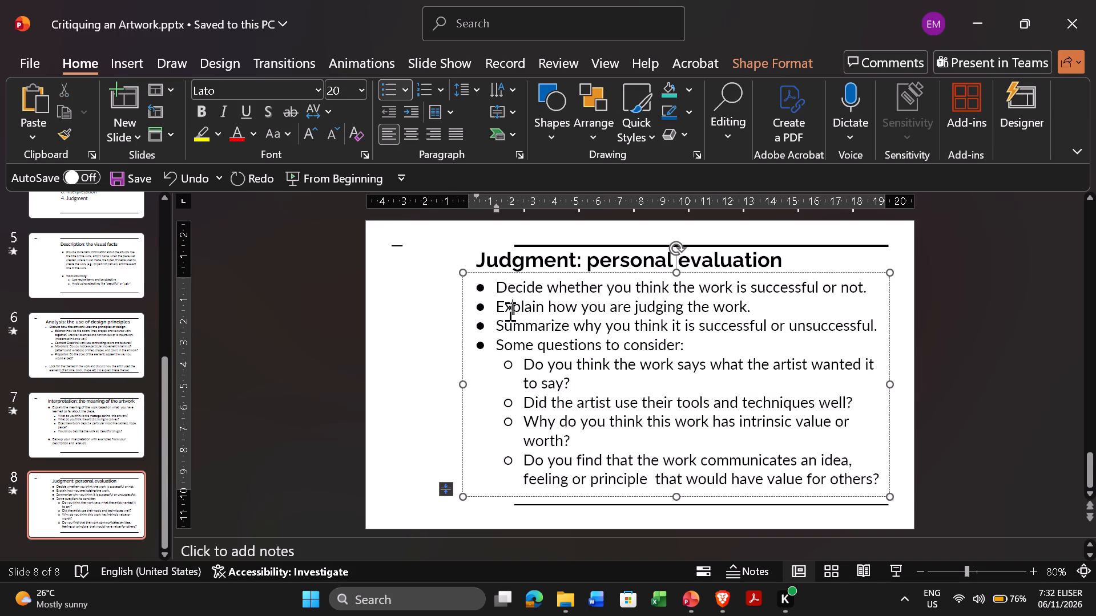
{"action": "left_click_drag", "start_coordinate": [491, 285], "coordinate": [495, 291]}
{"action": "left_click_drag", "start_coordinate": [495, 291], "coordinate": [884, 478]}
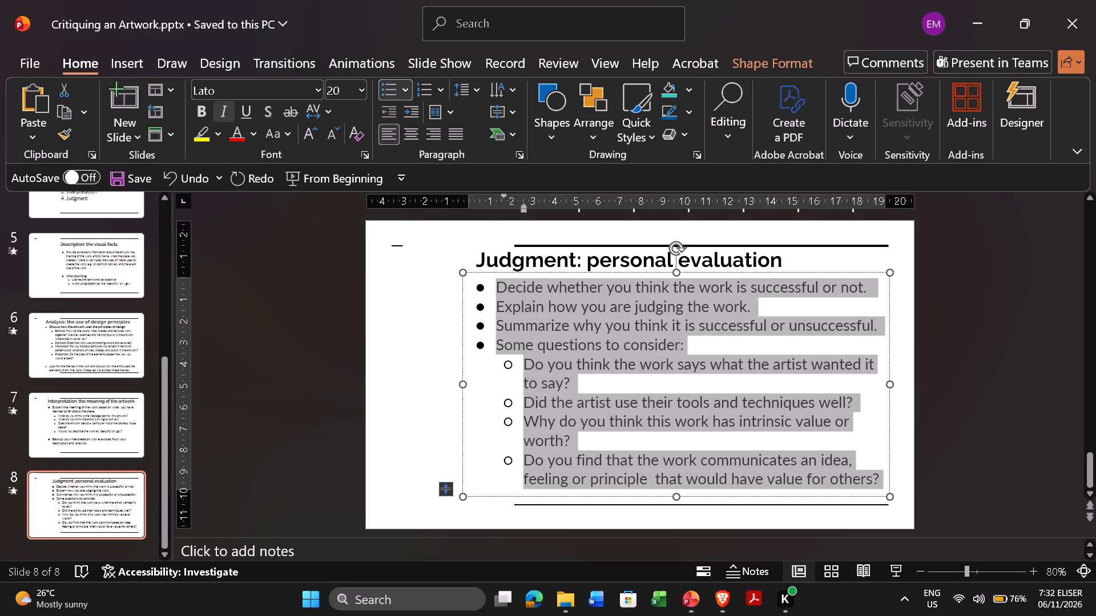
{"action": "left_click", "coordinate": [362, 90]}
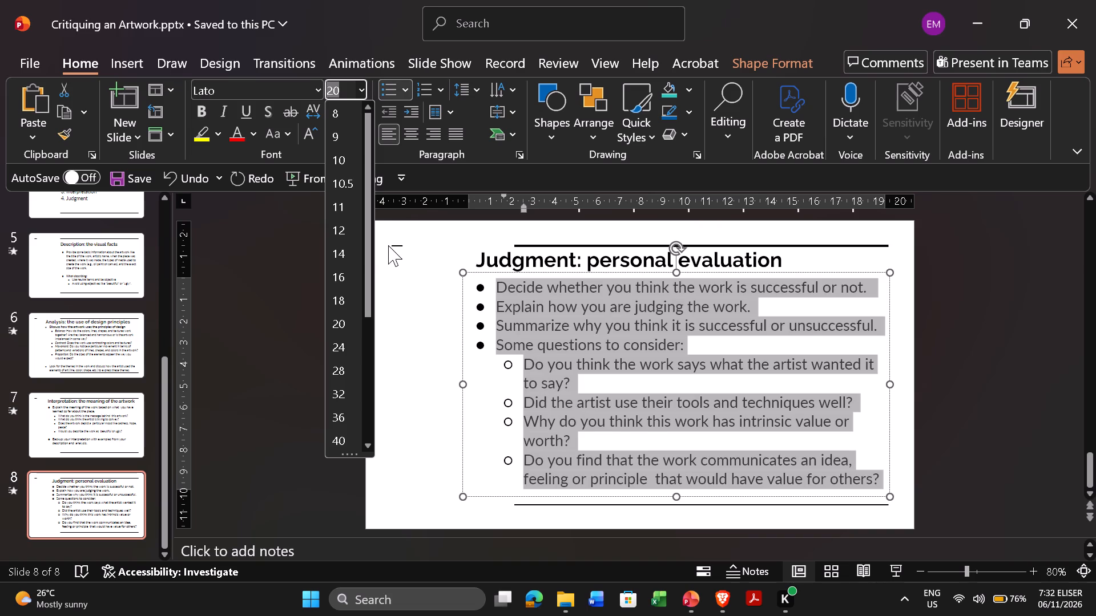
{"action": "type", "text": "19"}
{"action": "key", "text": "Return"}
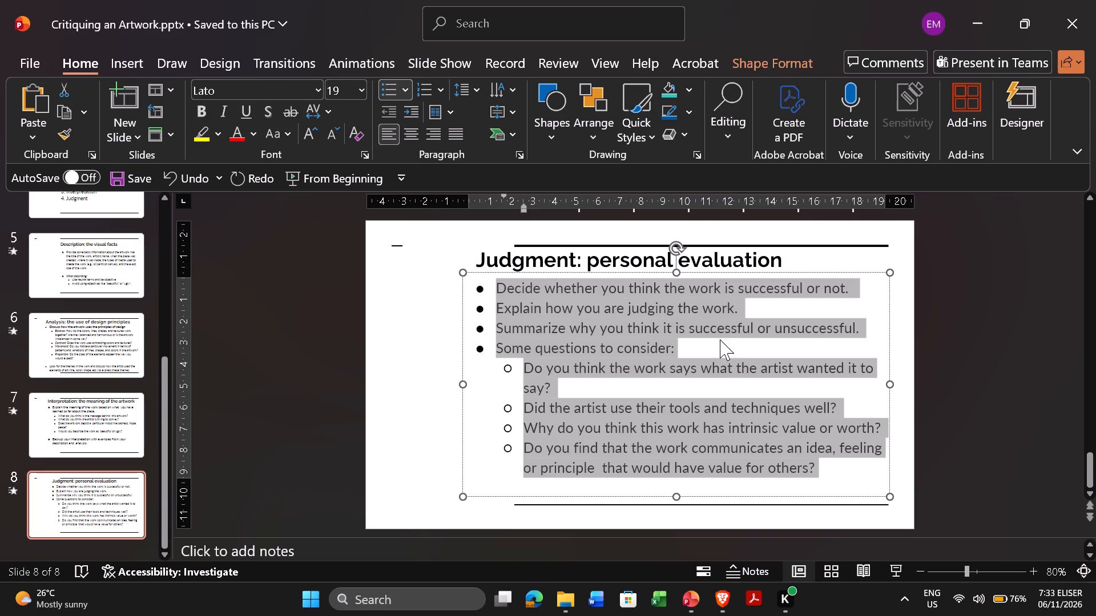
Nudge slide 8's body text box down slightly, leaving a small gap below the title.
{"action": "left_click", "coordinate": [892, 382]}
{"action": "key", "text": "Down"}
{"action": "key", "text": "Down"}
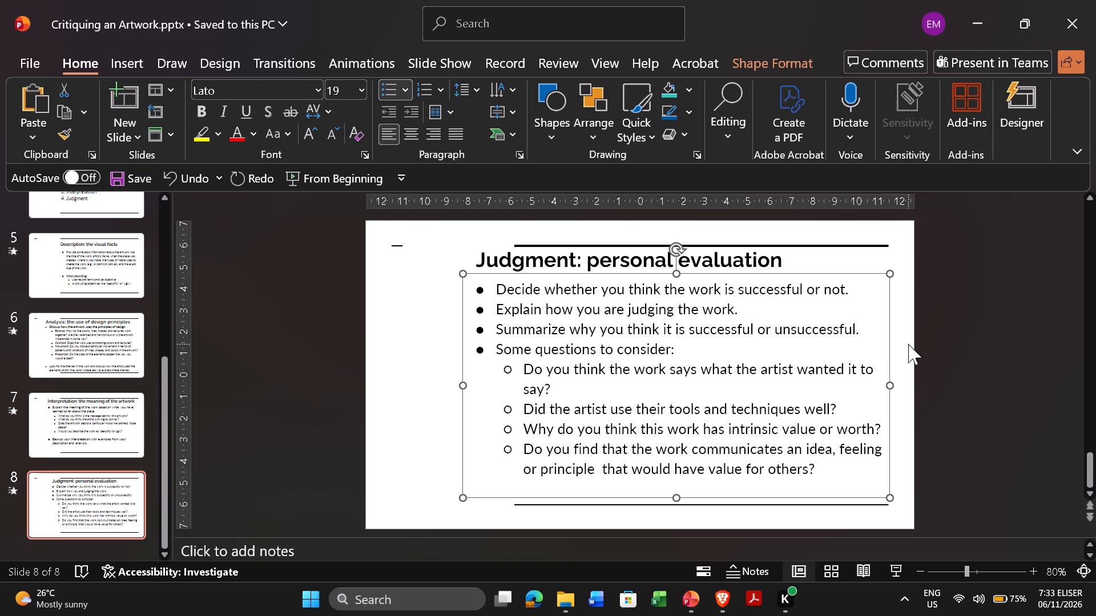
{"action": "key", "text": "Down"}
{"action": "key", "text": "Down"}
{"action": "key", "text": "Down"}
{"action": "key", "text": "Down"}
{"action": "key", "text": "Down"}
{"action": "key", "text": "Down"}
{"action": "key", "text": "Down"}
{"action": "key", "text": "Down"}
{"action": "key", "text": "Down"}
{"action": "key", "text": "Down"}
{"action": "key", "text": "Down"}
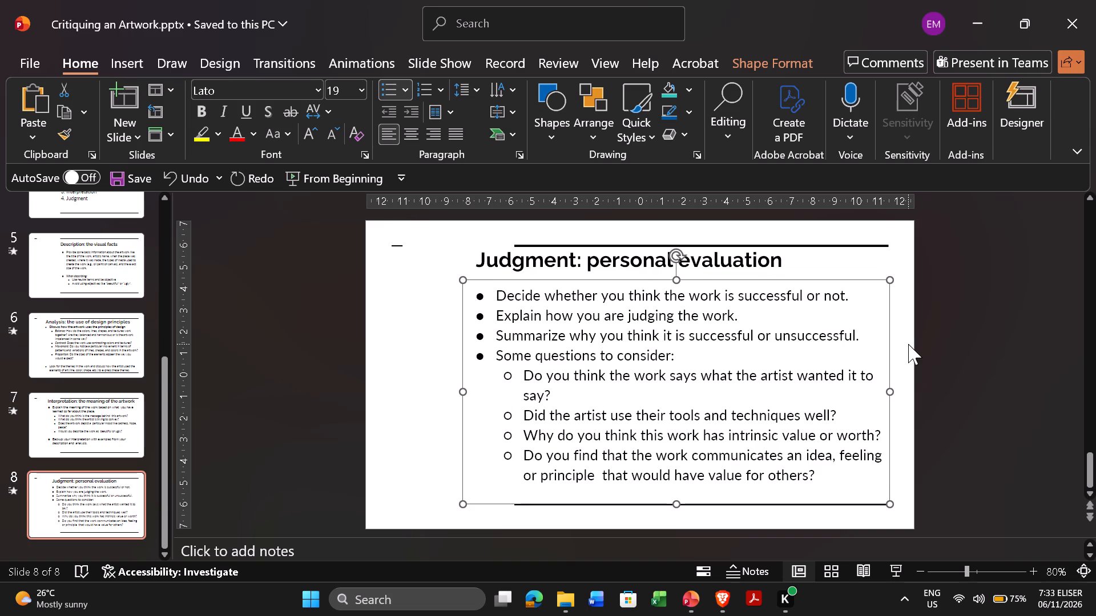
{"action": "key", "text": "Down"}
{"action": "key", "text": "Down"}
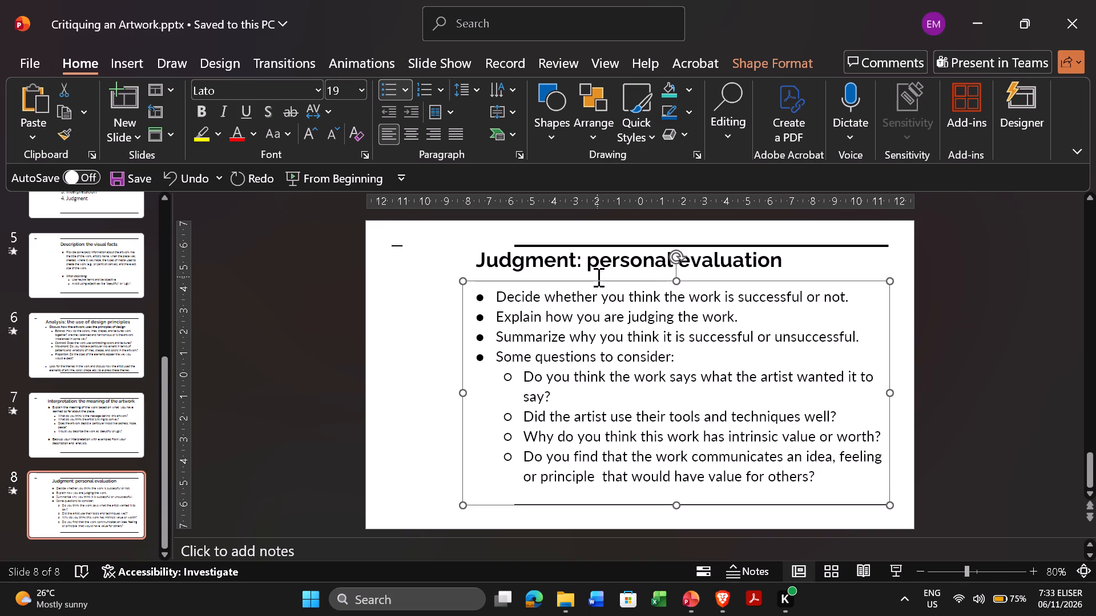
Nudge slide 8's title box down slightly to add space below the upper horizontal line.
{"action": "left_click", "coordinate": [619, 262]}
{"action": "left_click", "coordinate": [682, 279]}
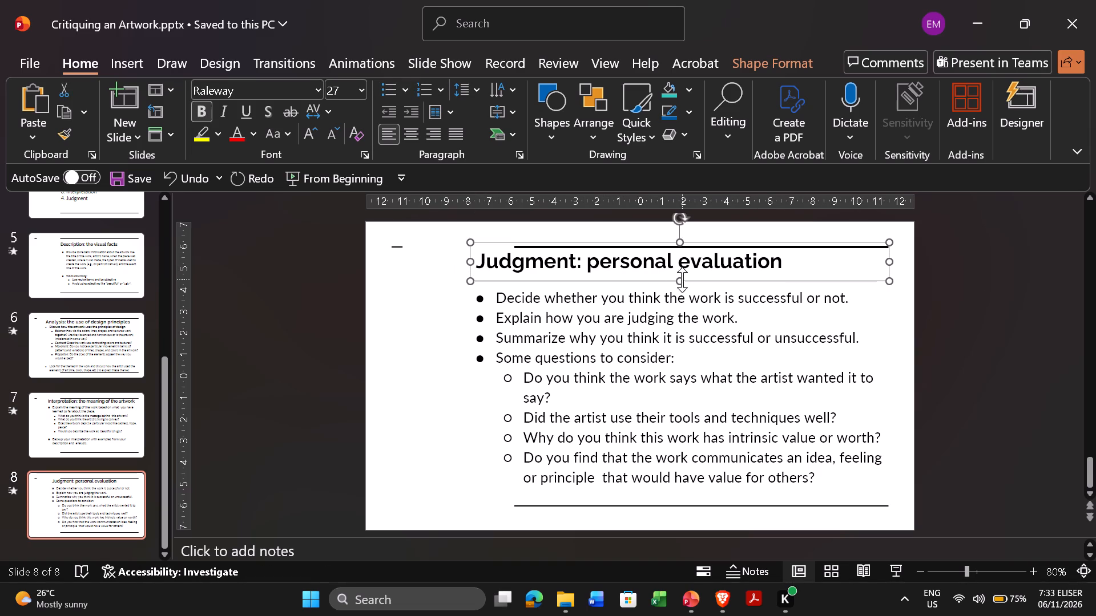
{"action": "key", "text": "Down"}
{"action": "key", "text": "Down"}
{"action": "key", "text": "Down"}
{"action": "key", "text": "Down"}
{"action": "key", "text": "Down"}
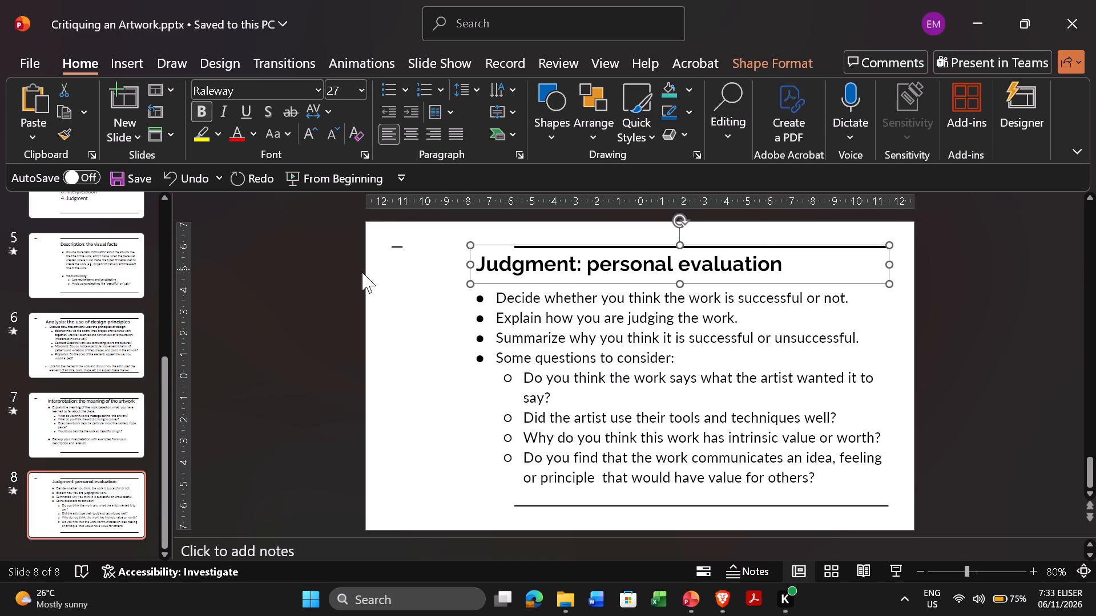
{"action": "left_click", "coordinate": [423, 277]}
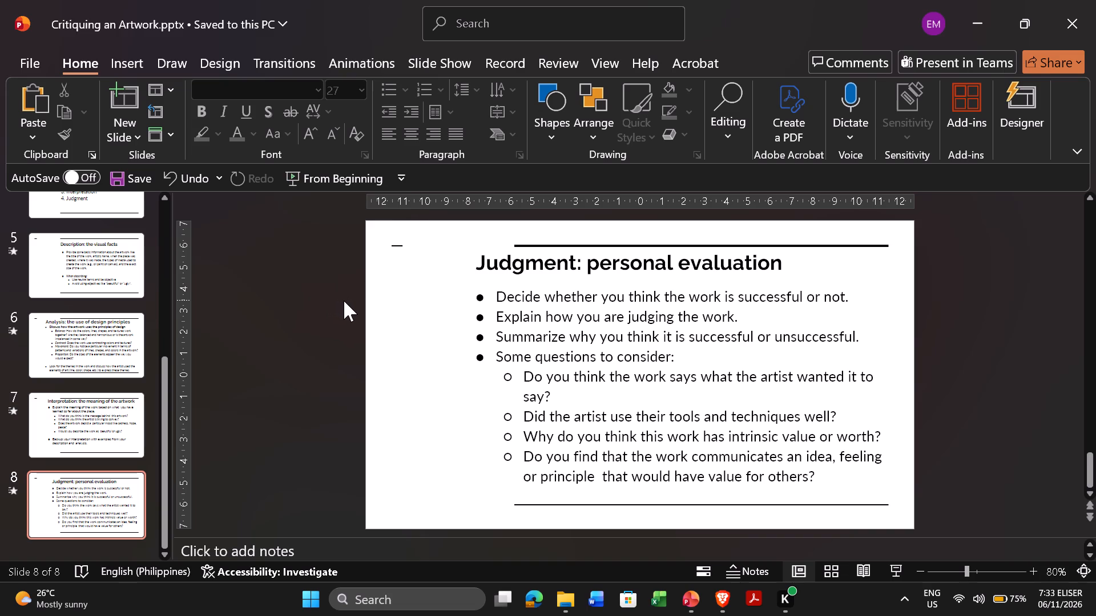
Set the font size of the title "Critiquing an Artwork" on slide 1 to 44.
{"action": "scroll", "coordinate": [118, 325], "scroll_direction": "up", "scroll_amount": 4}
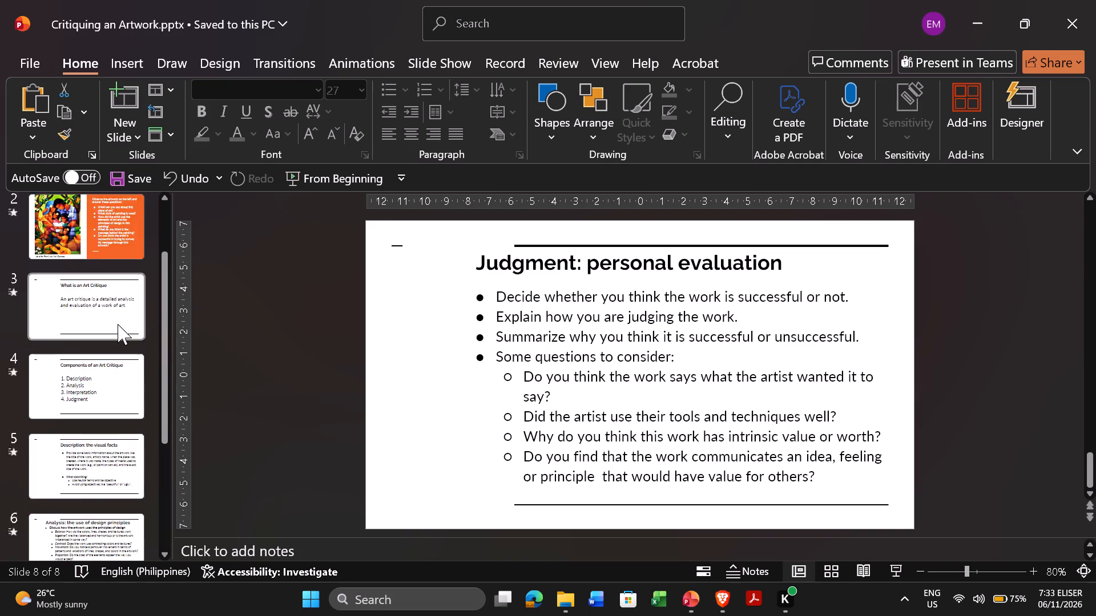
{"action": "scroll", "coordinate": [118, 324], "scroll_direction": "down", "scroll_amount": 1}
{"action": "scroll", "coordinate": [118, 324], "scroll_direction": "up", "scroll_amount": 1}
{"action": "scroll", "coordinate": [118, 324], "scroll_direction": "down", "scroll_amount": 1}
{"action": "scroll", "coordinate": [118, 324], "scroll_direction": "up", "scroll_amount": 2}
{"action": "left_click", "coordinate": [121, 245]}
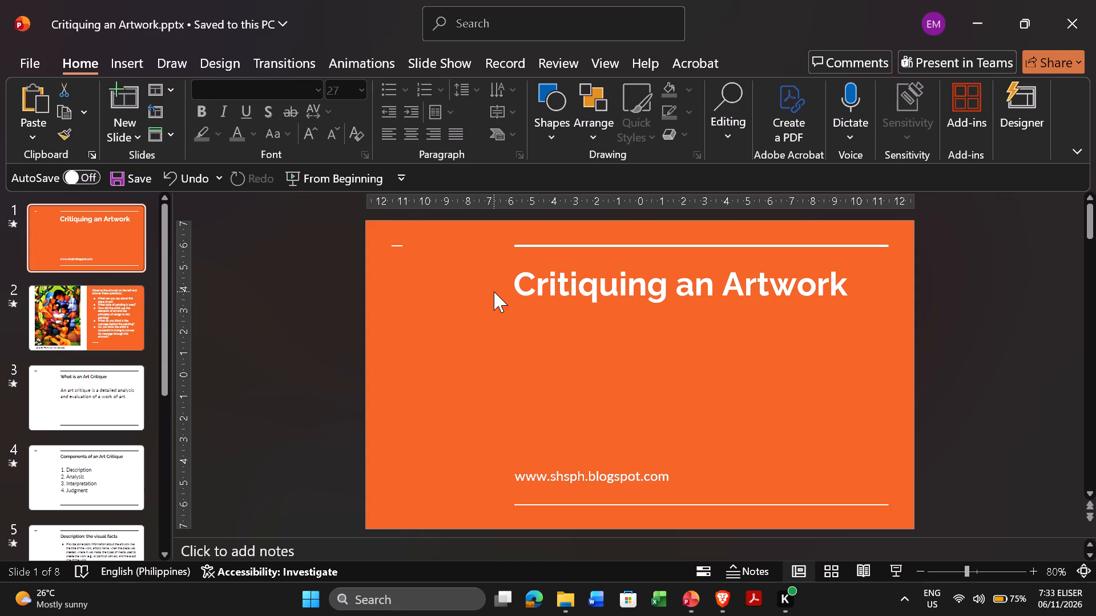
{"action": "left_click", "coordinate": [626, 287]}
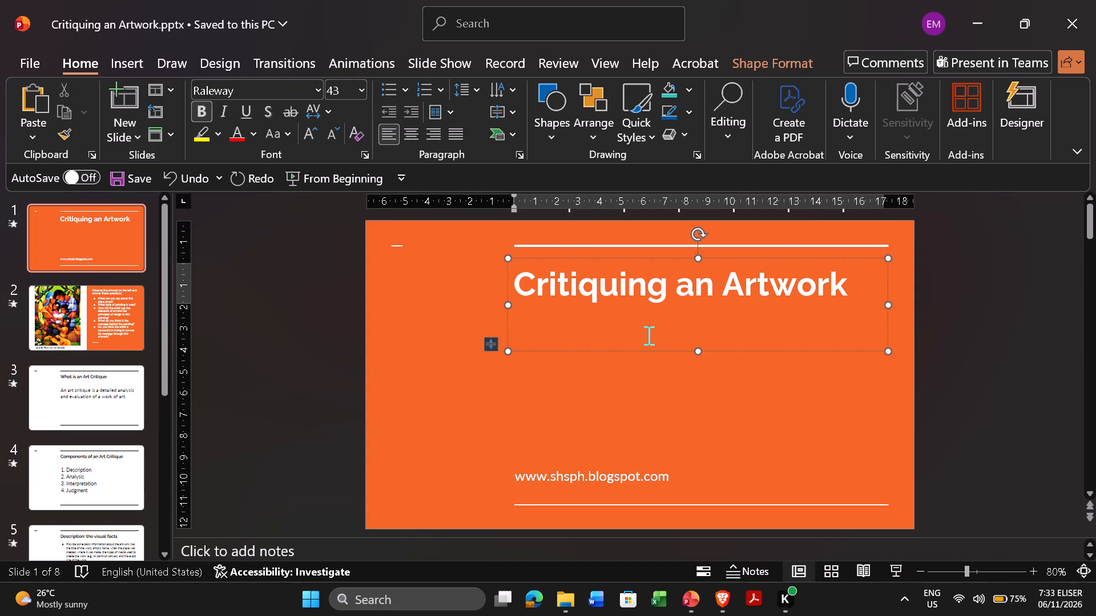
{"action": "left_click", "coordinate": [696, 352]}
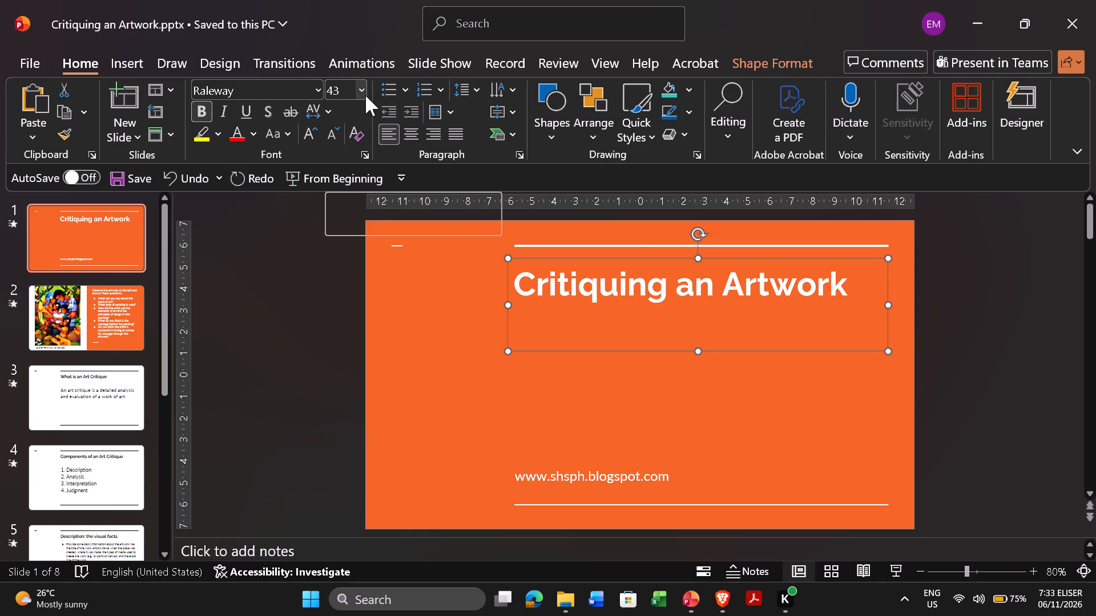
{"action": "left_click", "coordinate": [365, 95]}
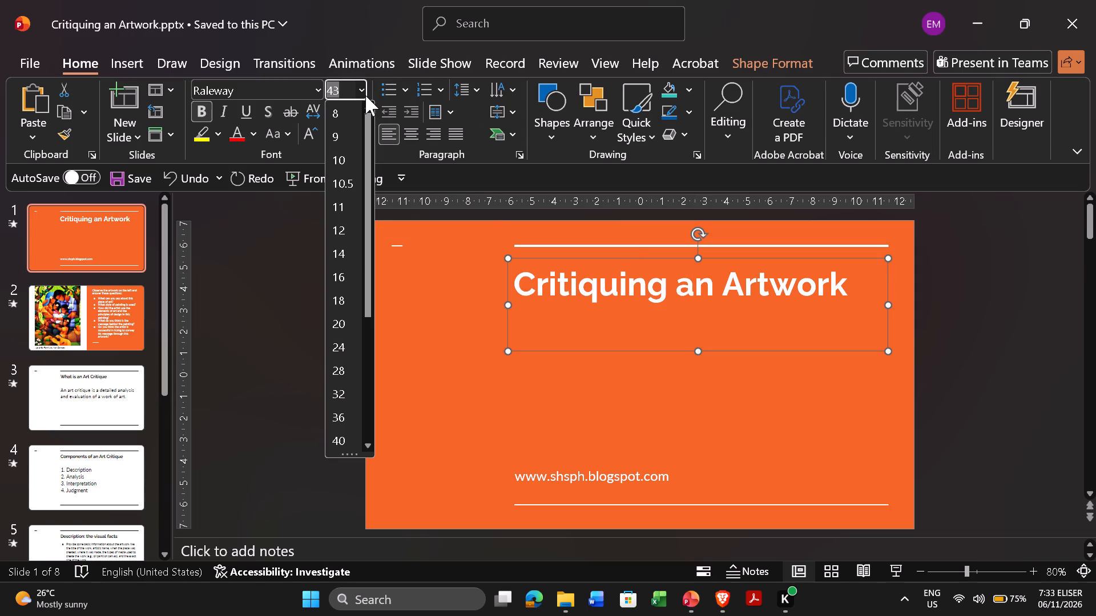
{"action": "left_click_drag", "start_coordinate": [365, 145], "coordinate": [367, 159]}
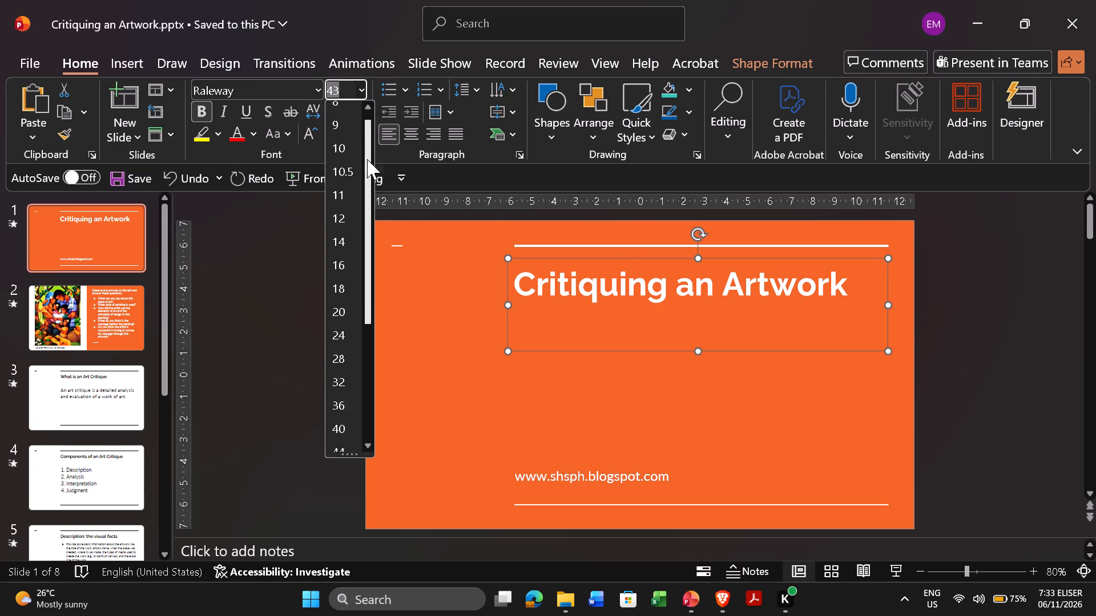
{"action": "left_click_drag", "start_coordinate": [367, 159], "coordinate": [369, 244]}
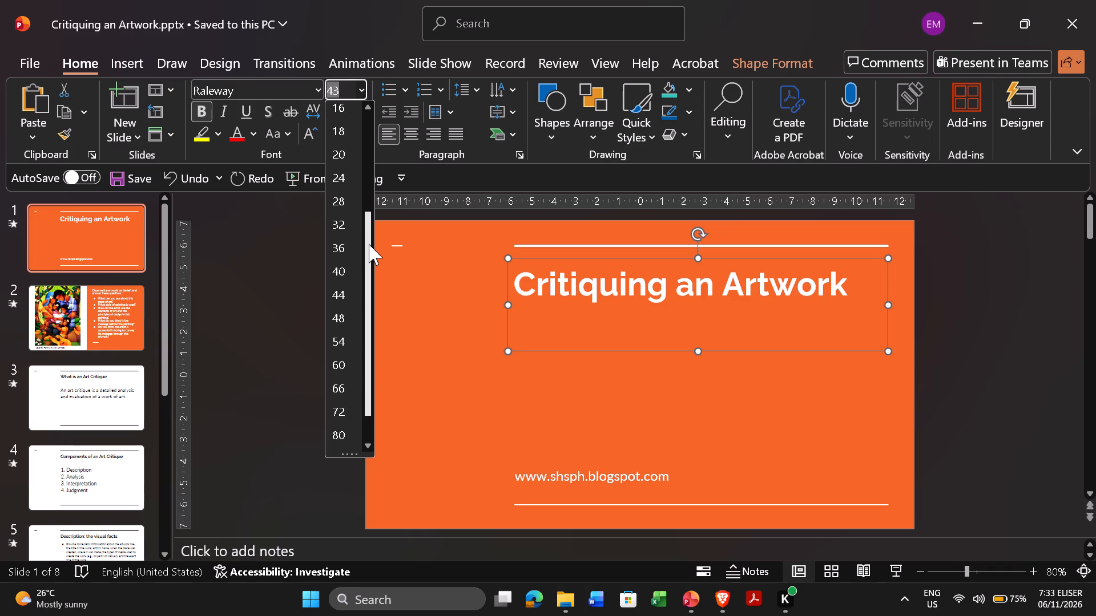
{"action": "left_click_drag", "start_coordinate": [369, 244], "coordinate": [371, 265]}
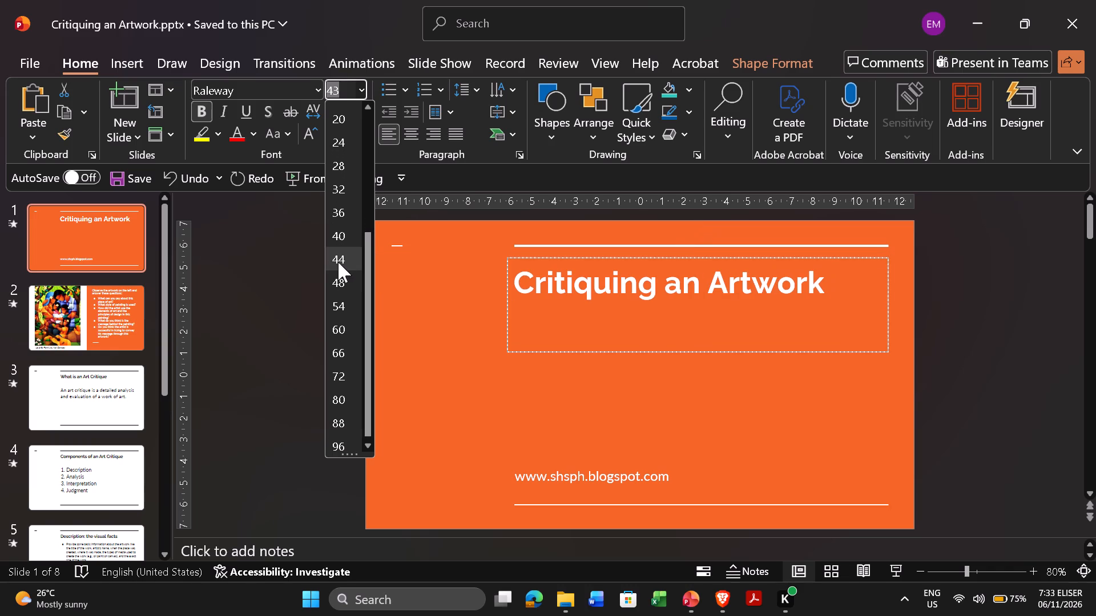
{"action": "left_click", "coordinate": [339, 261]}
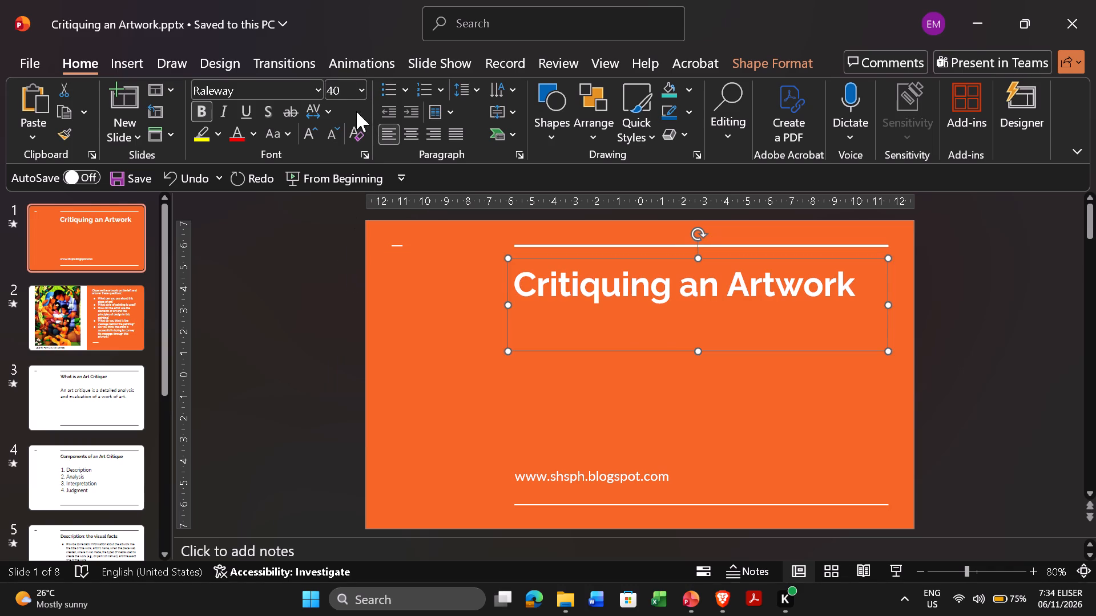
Set the font size of slide 1's title to 48.
{"action": "left_click", "coordinate": [361, 95]}
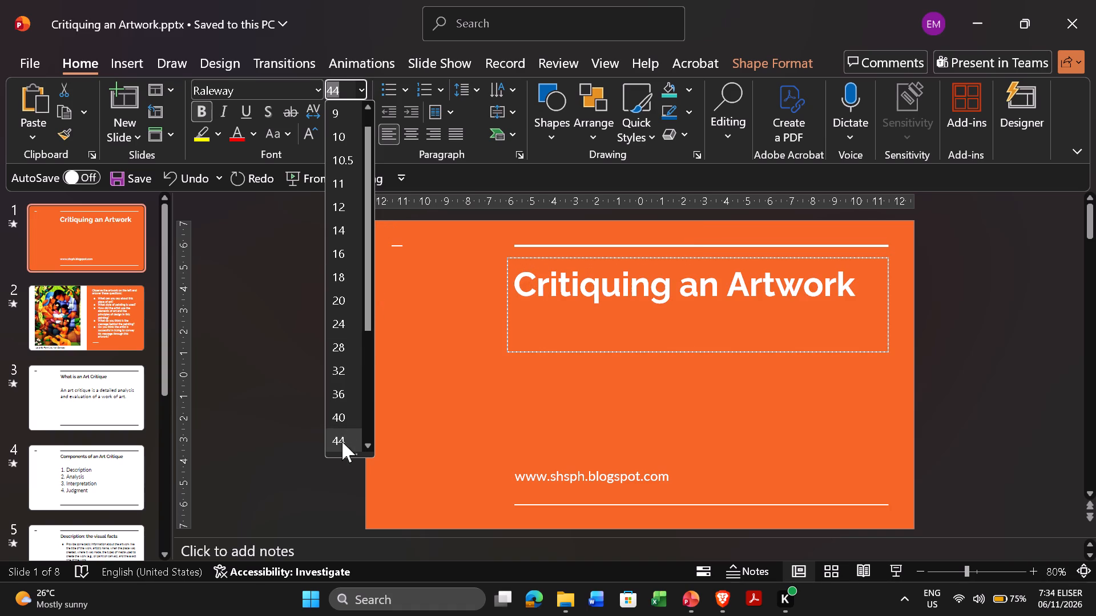
{"action": "left_click_drag", "start_coordinate": [368, 311], "coordinate": [369, 352]}
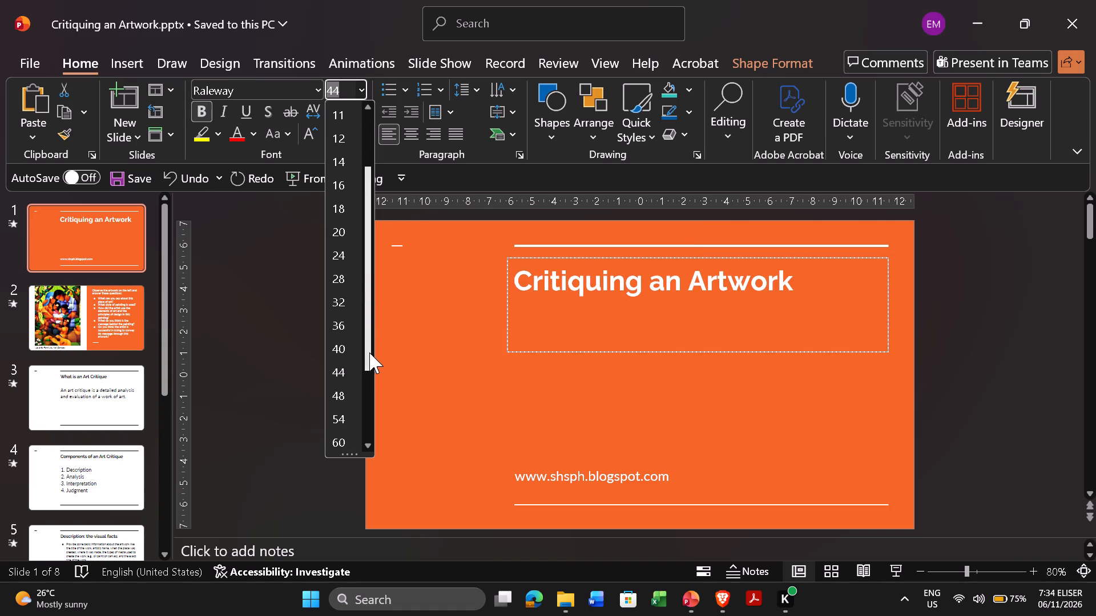
{"action": "left_click_drag", "start_coordinate": [369, 352], "coordinate": [370, 356]}
{"action": "left_click", "coordinate": [344, 388]}
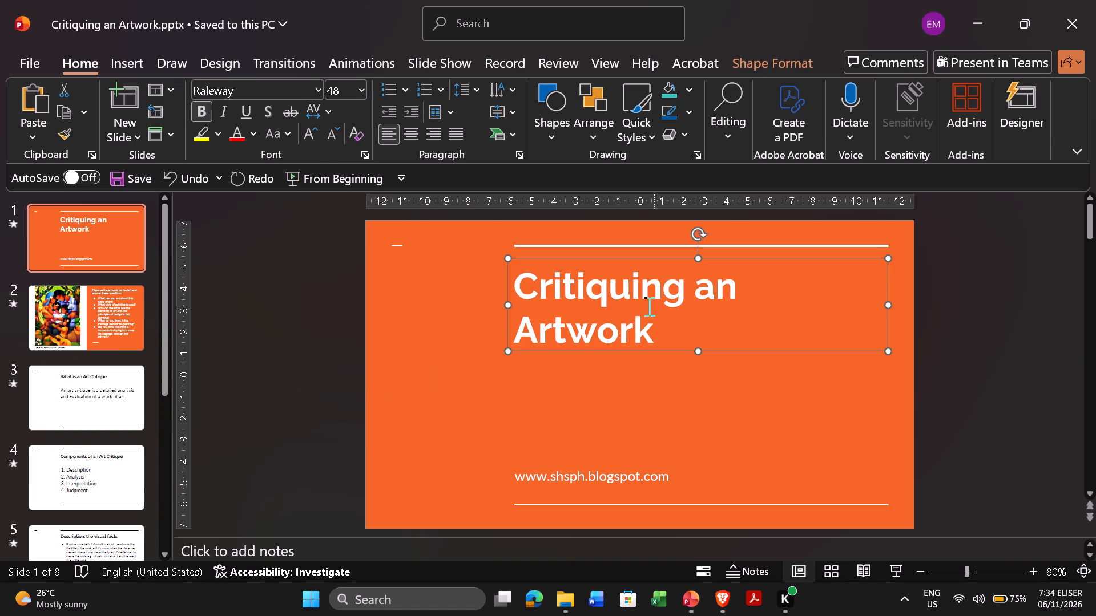
Widen slide 1's title box on both sides, slightly past the ends of the upper horizontal line, so the title fits on one line.
{"action": "left_click_drag", "start_coordinate": [506, 305], "coordinate": [487, 306]}
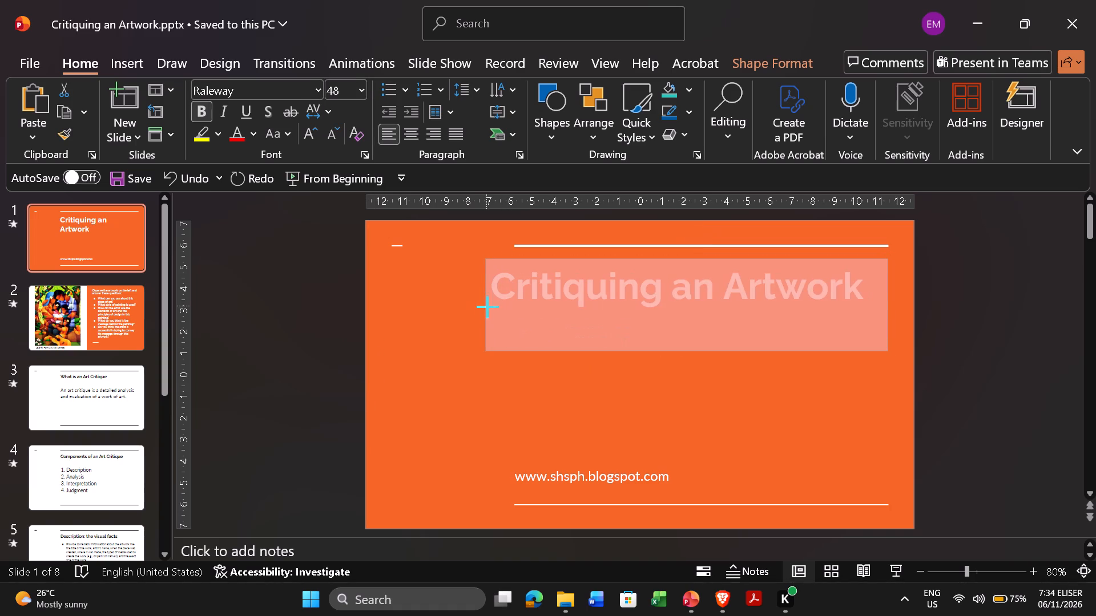
{"action": "left_click_drag", "start_coordinate": [487, 306], "coordinate": [488, 307]}
{"action": "left_click_drag", "start_coordinate": [888, 305], "coordinate": [901, 305]}
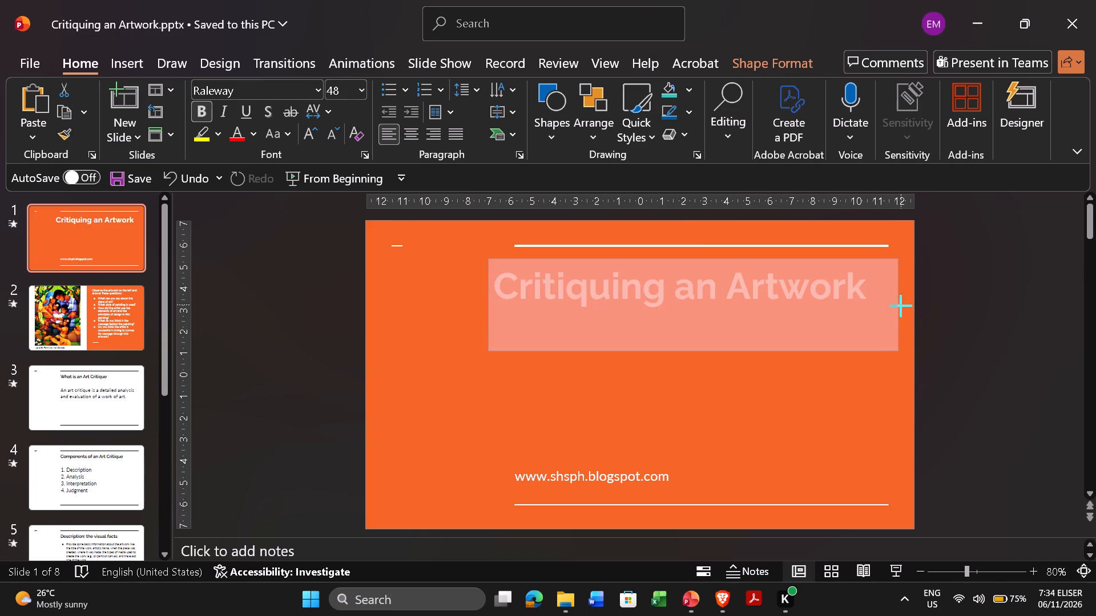
{"action": "left_click_drag", "start_coordinate": [901, 305], "coordinate": [906, 305]}
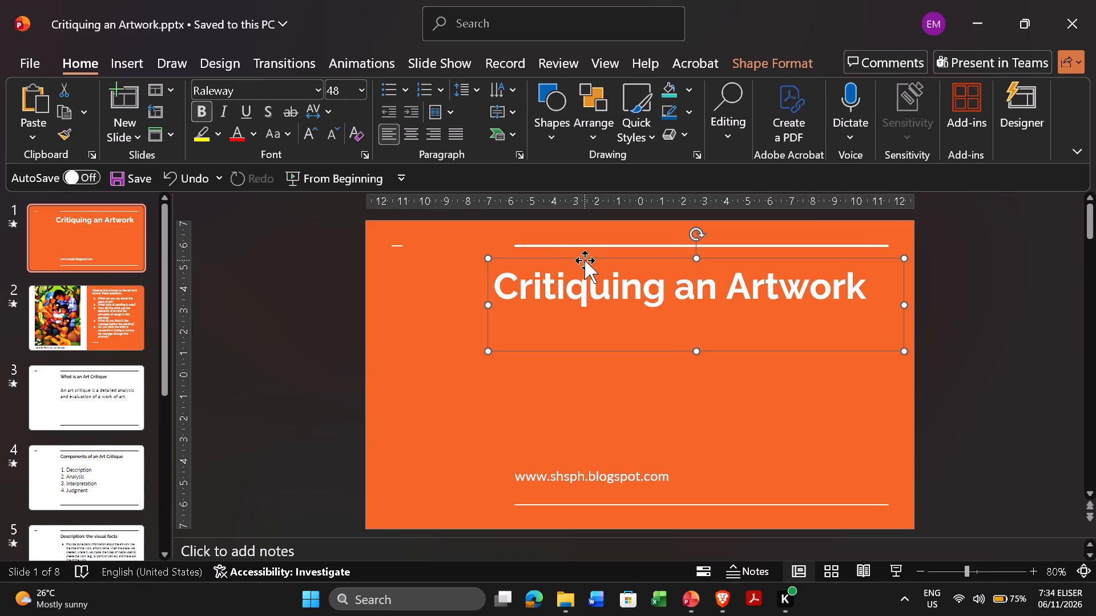
Set the font size of the website address text on slide 1 to 20.
{"action": "left_click", "coordinate": [580, 474]}
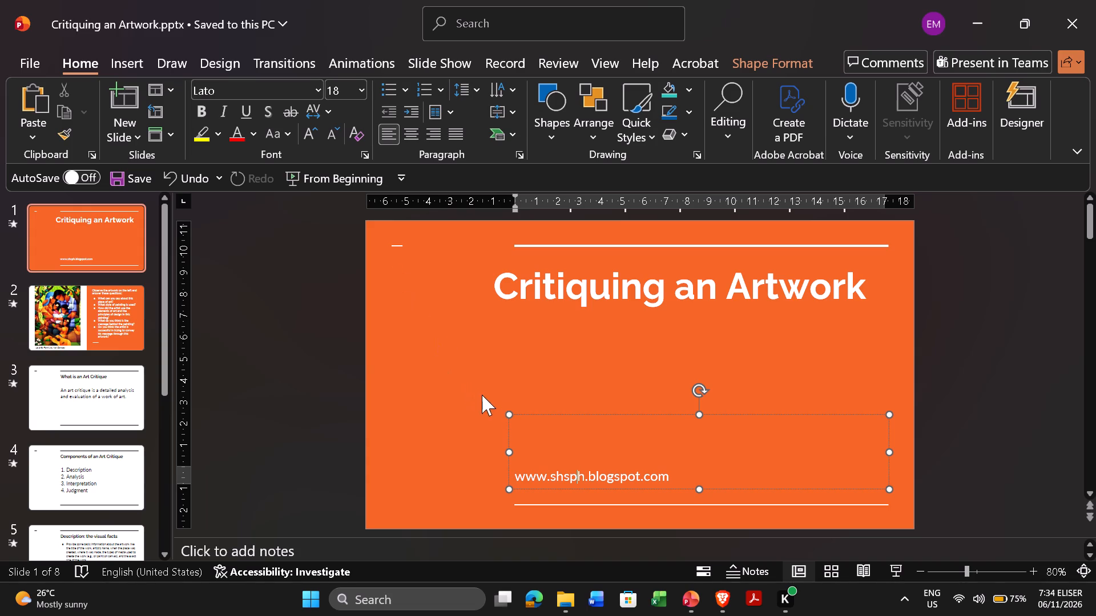
{"action": "left_click", "coordinate": [508, 411]}
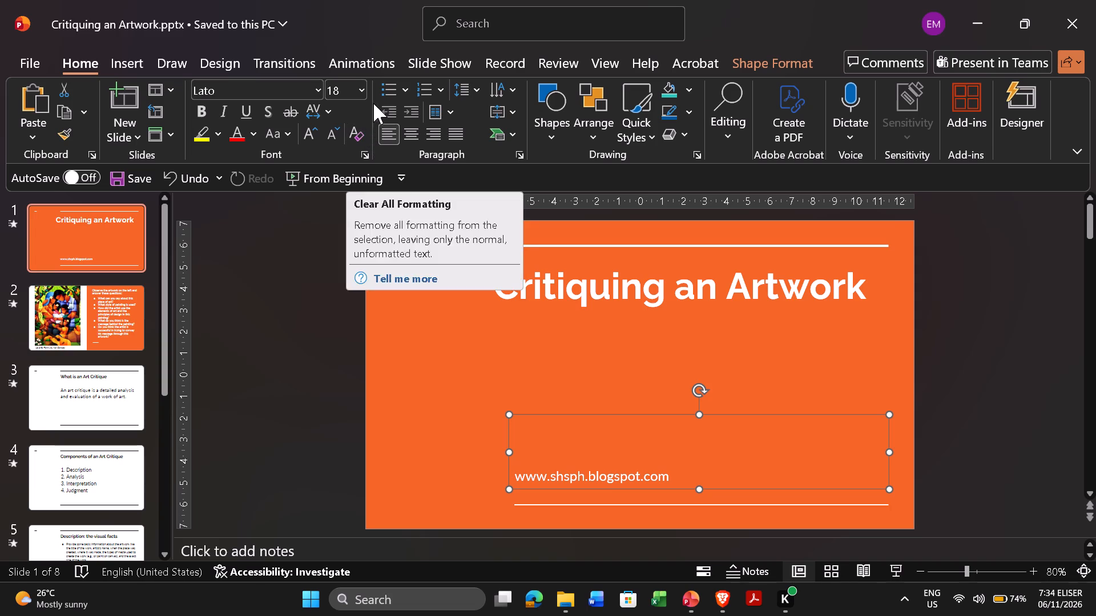
{"action": "left_click", "coordinate": [361, 92]}
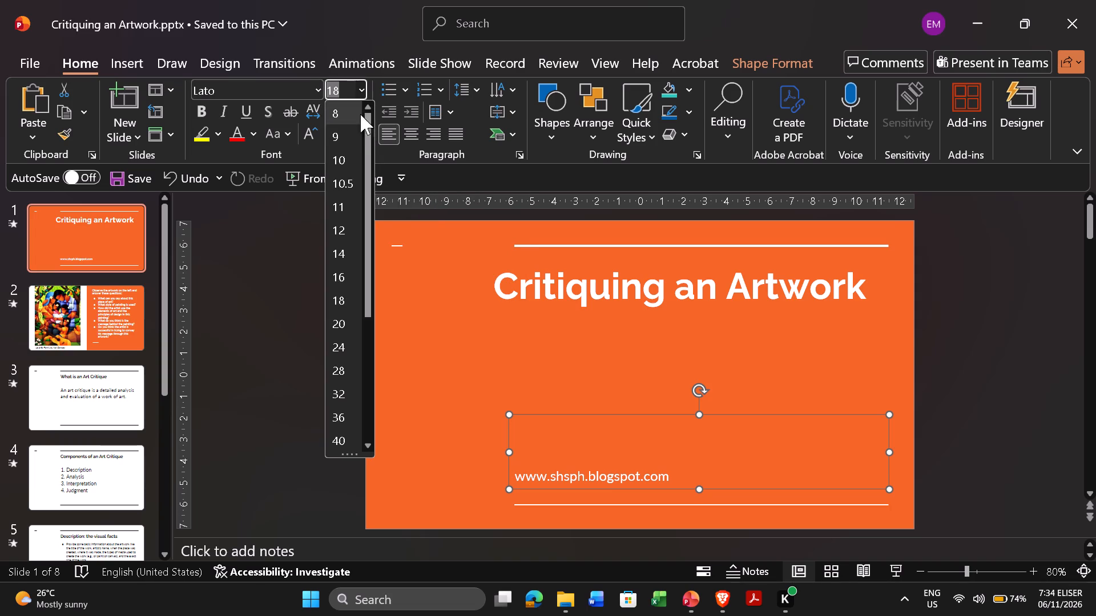
{"action": "left_click", "coordinate": [341, 322]}
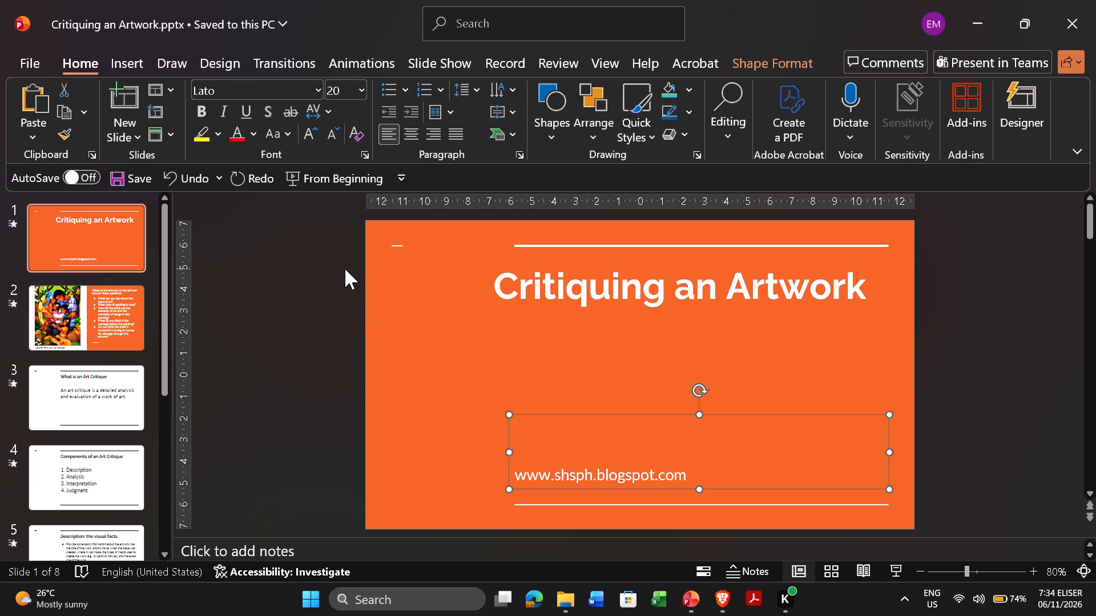
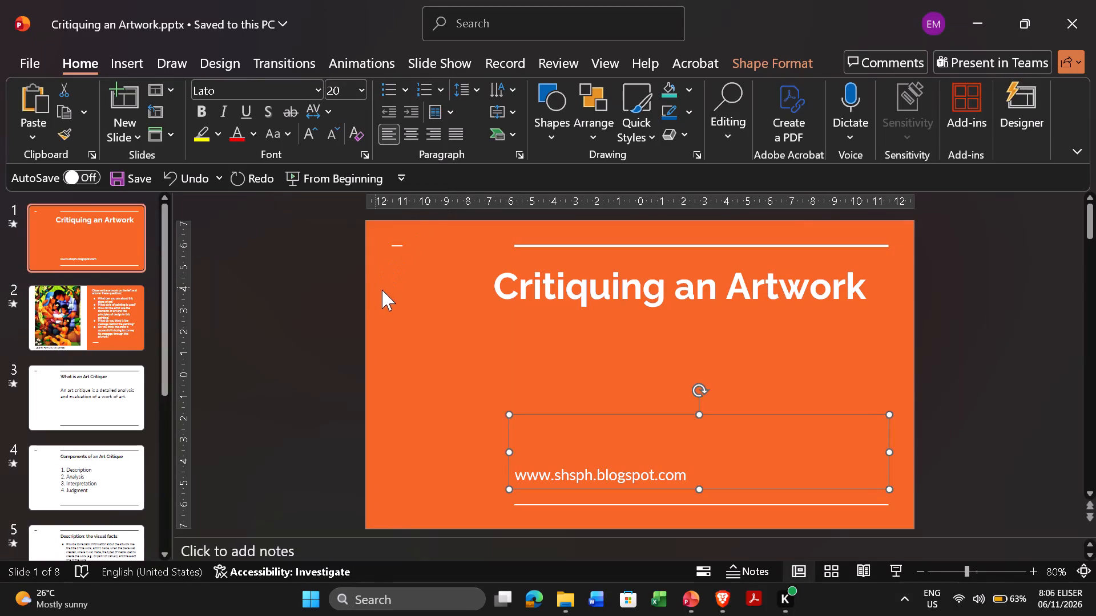
Deselect the website address text box on slide 1.
{"action": "left_click", "coordinate": [420, 298]}
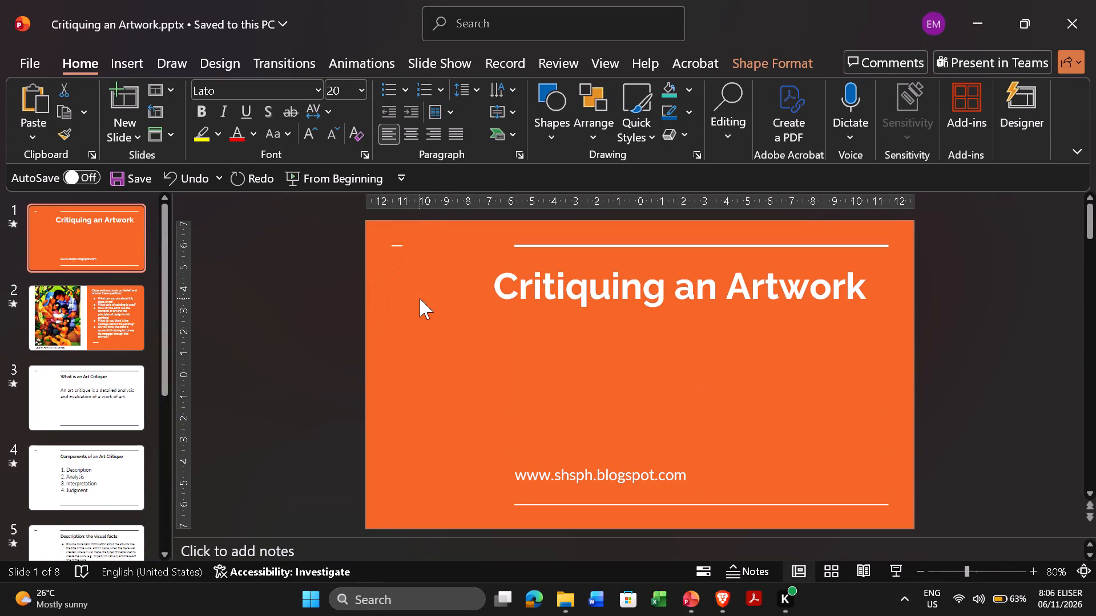
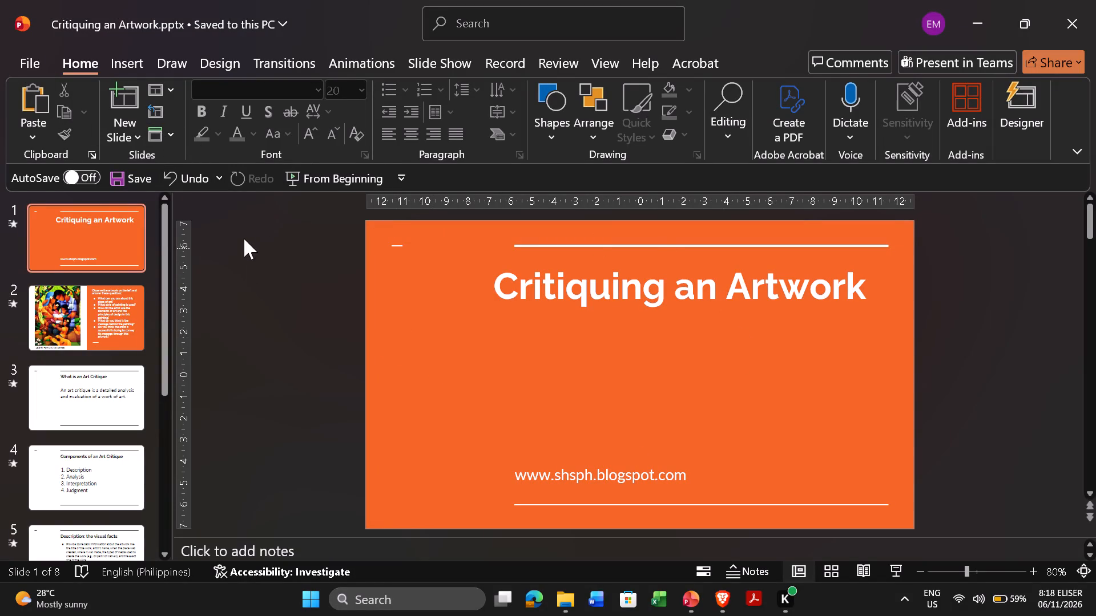
Save the Critiquing an Artwork presentation.
{"action": "left_click", "coordinate": [140, 181]}
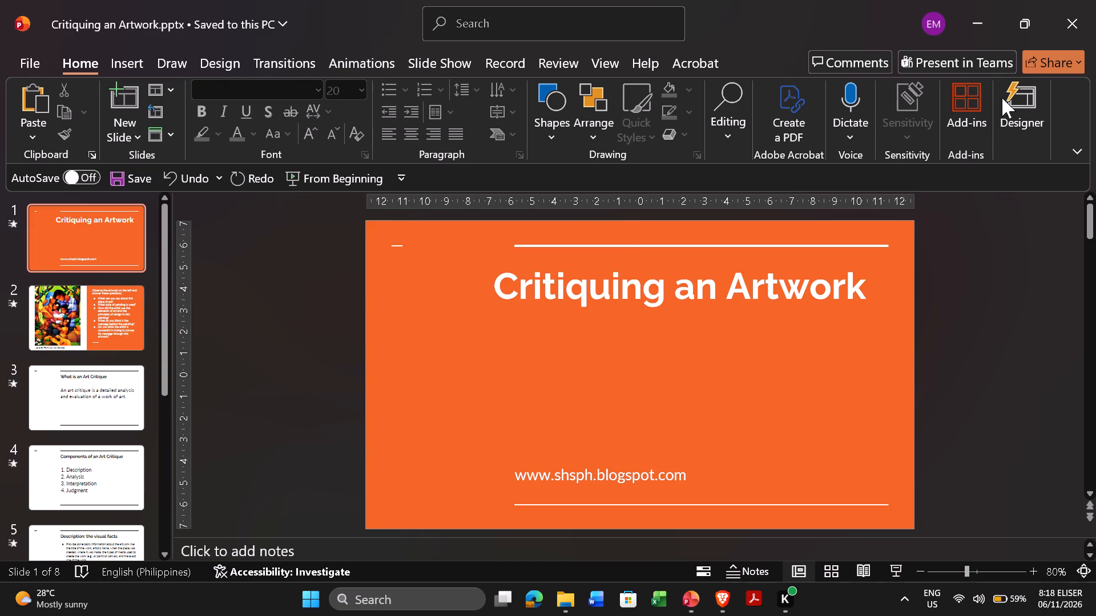
Close the Critiquing an Artwork presentation and the CPAR PPT Q1&2 folder window.
{"action": "left_click", "coordinate": [1082, 30]}
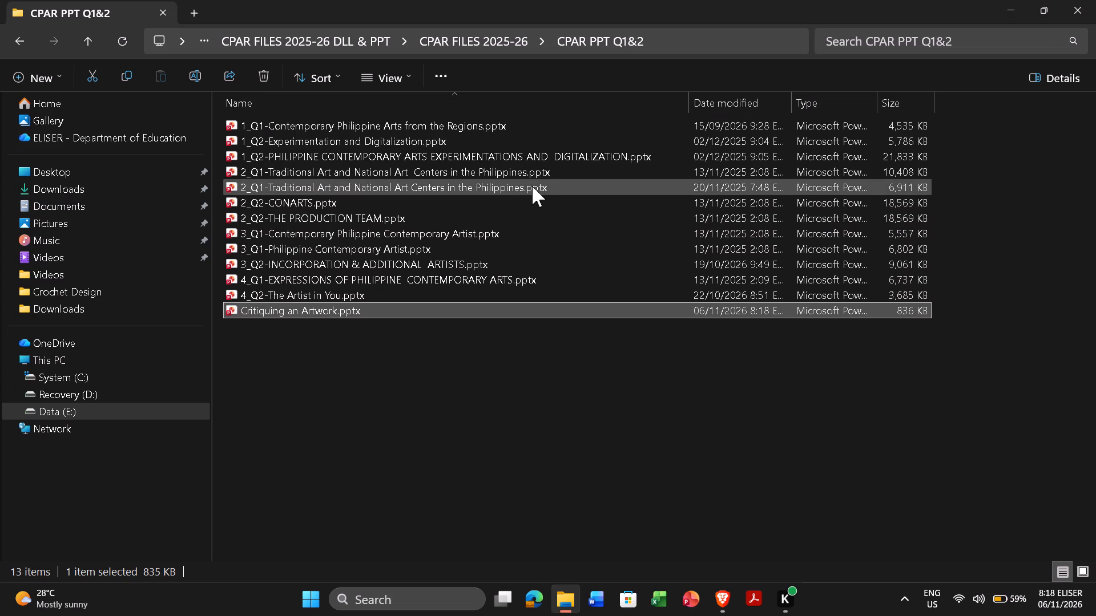
{"action": "left_click", "coordinate": [1079, 10]}
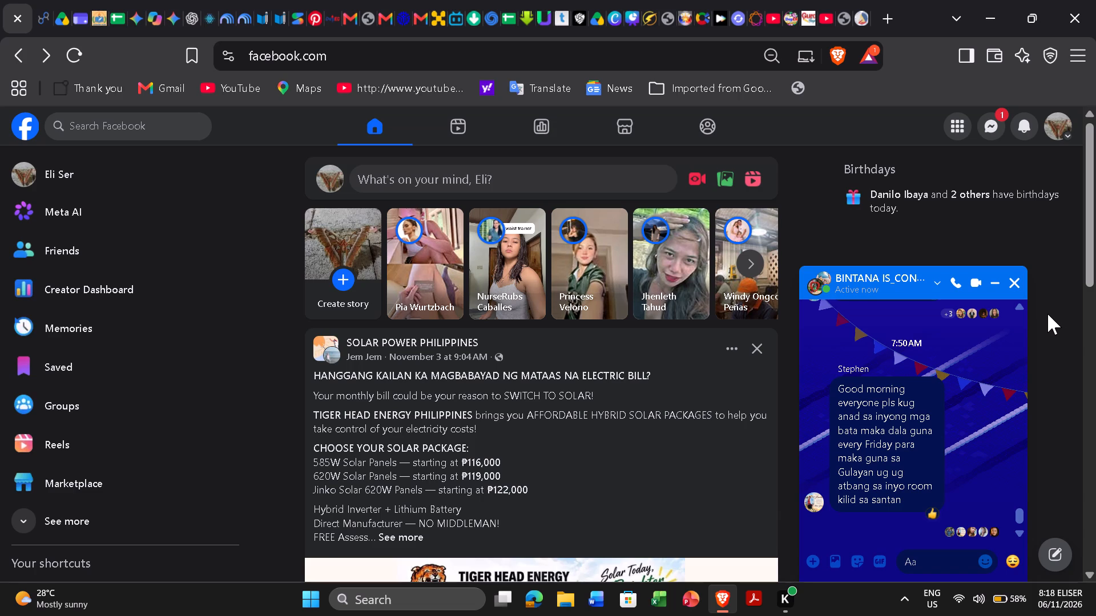
Close the open group chat pop-up on the Facebook home page.
{"action": "left_click", "coordinate": [1018, 284]}
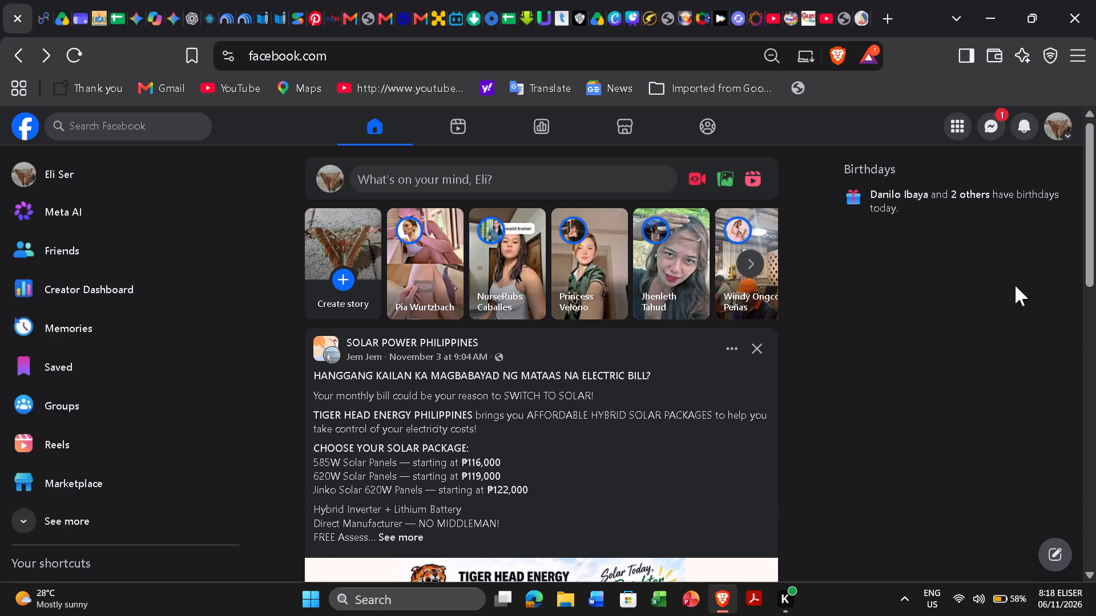